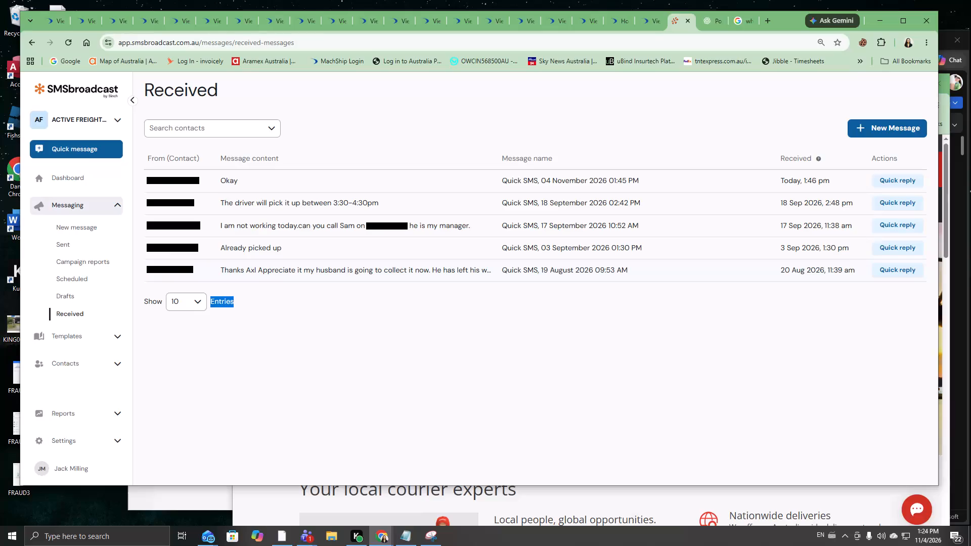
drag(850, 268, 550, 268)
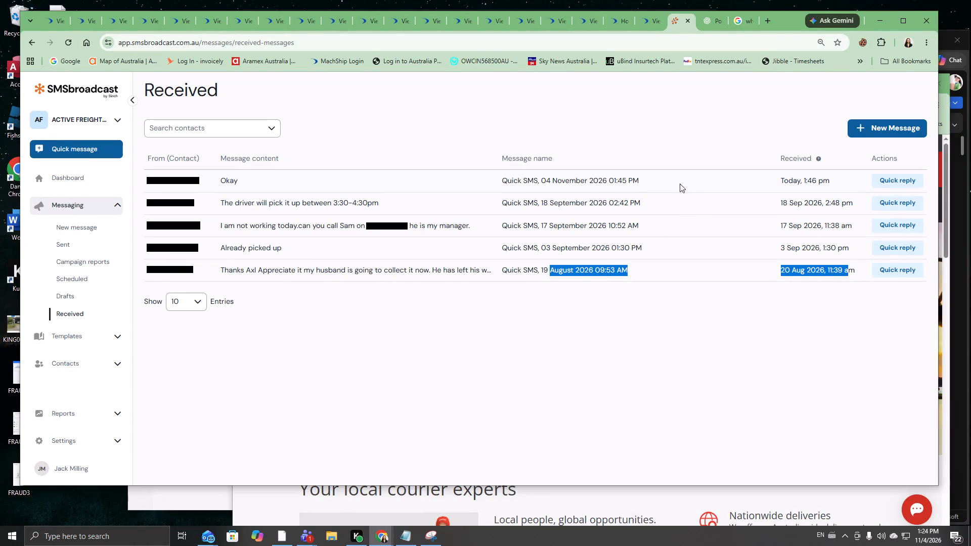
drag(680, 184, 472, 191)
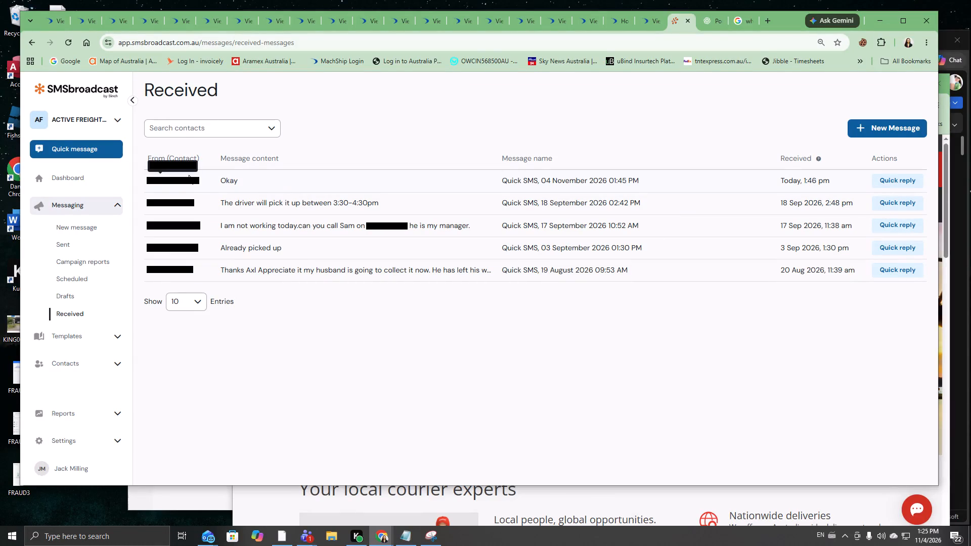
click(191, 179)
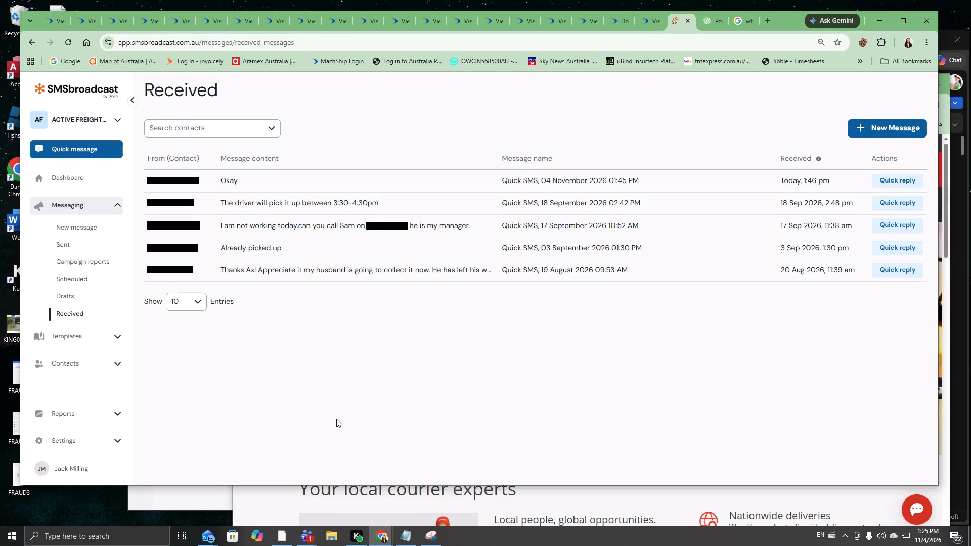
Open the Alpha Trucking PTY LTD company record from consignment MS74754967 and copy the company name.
click(54, 19)
scroll(209, 286, down, 8)
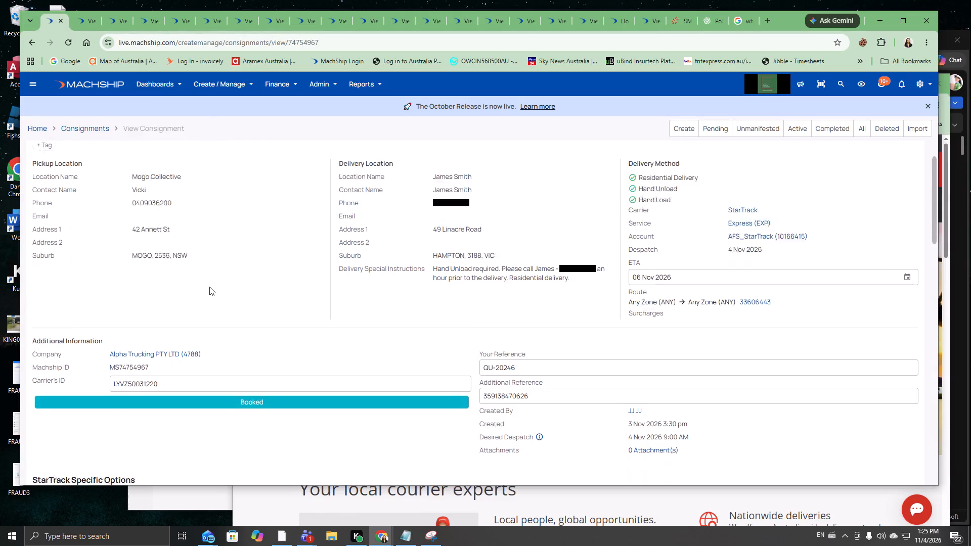
click(195, 260)
click(181, 249)
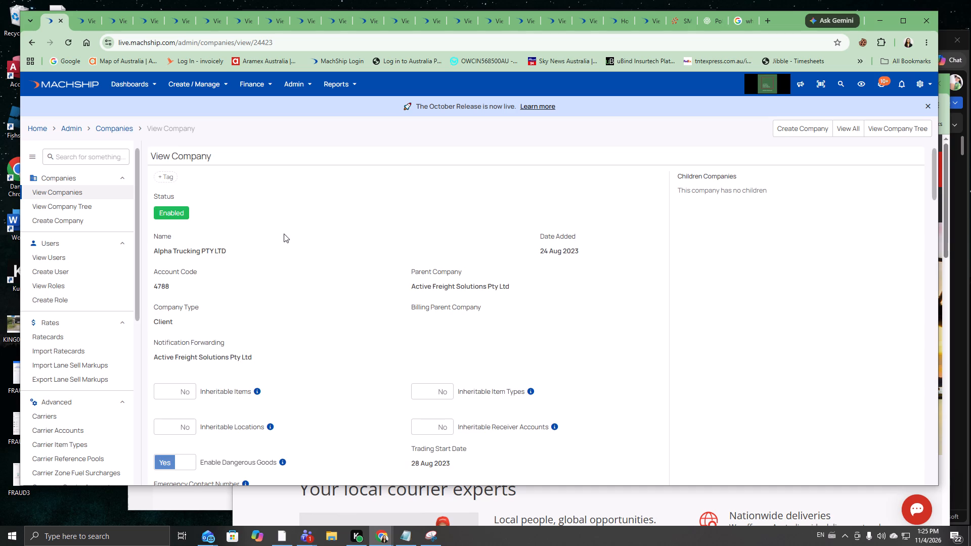
scroll(431, 298, down, 14)
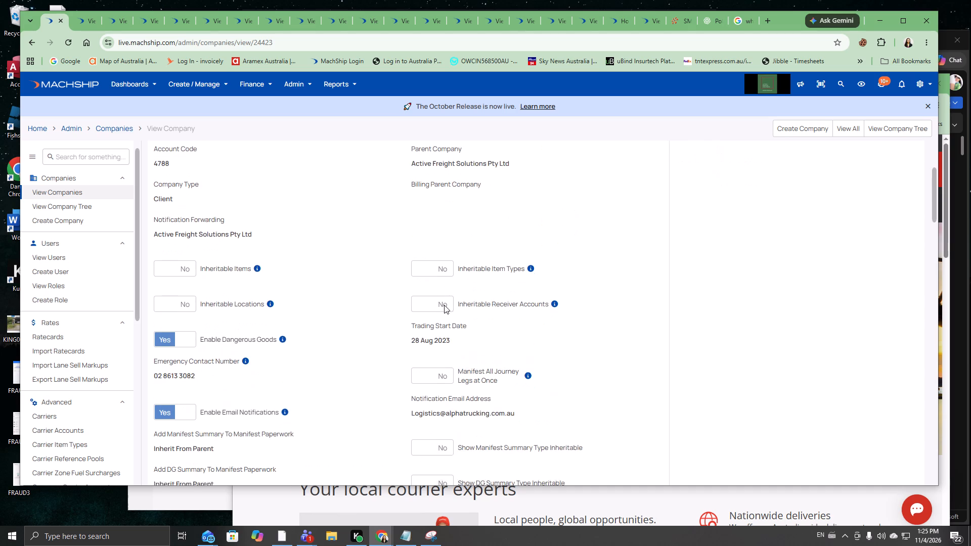
scroll(439, 298, up, 15)
scroll(263, 266, up, 3)
drag(230, 247, 153, 243)
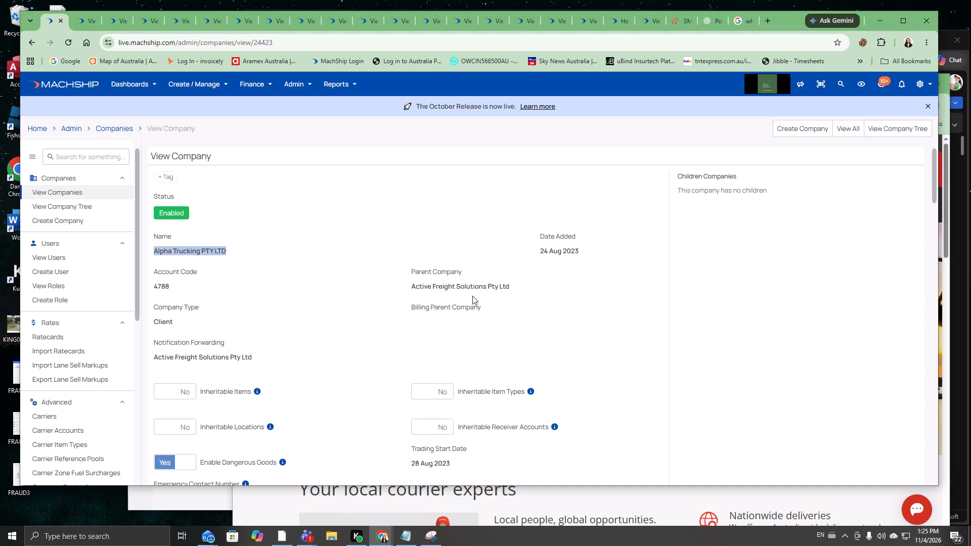
key(ctrl+c)
Review the company record's settings and contact details, including phone, email and address, and return to the consignment.
scroll(468, 353, down, 14)
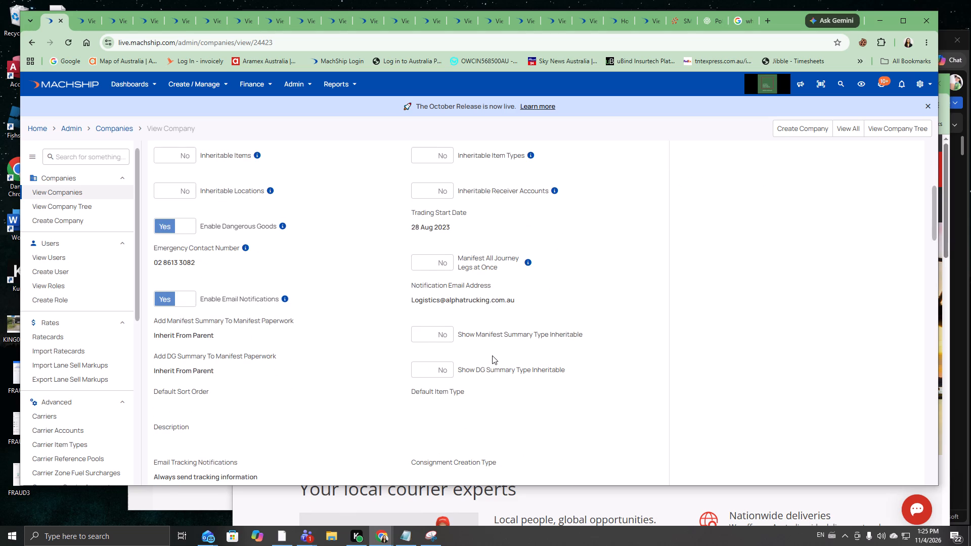
scroll(398, 314, down, 14)
scroll(408, 338, down, 14)
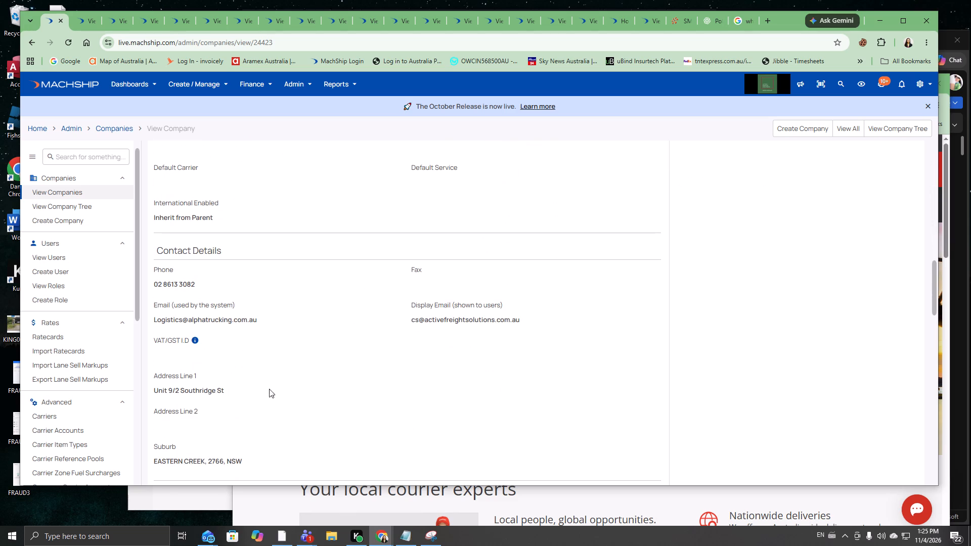
scroll(345, 376, down, 5)
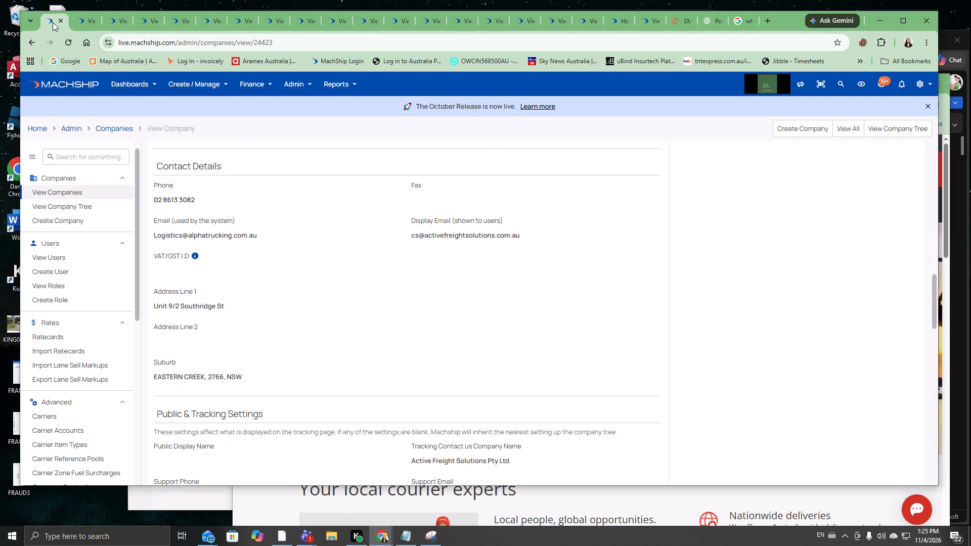
click(34, 41)
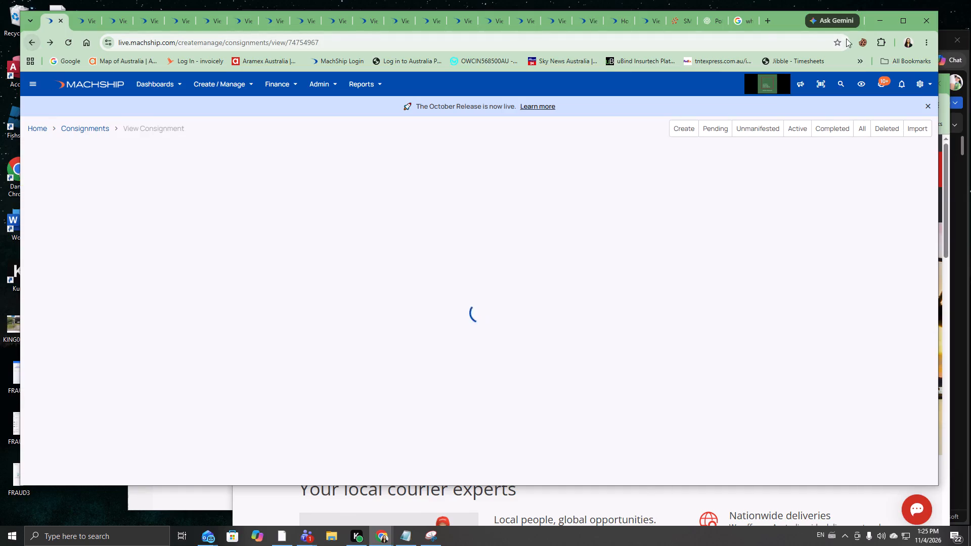
Search Google in a new tab for the copied company name, Alpha Trucking PTY LTD.
double_click(767, 21)
click(706, 41)
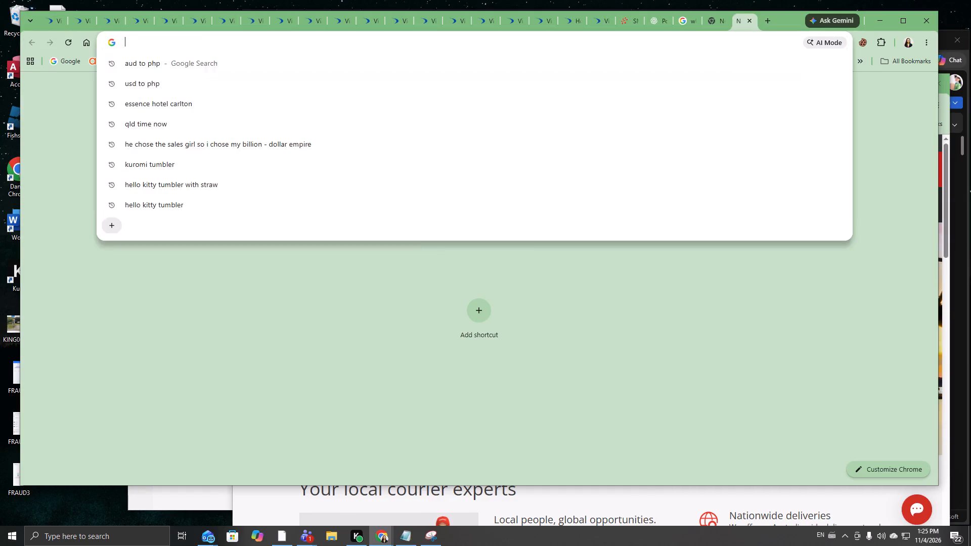
key(ctrl+v)
key(Return)
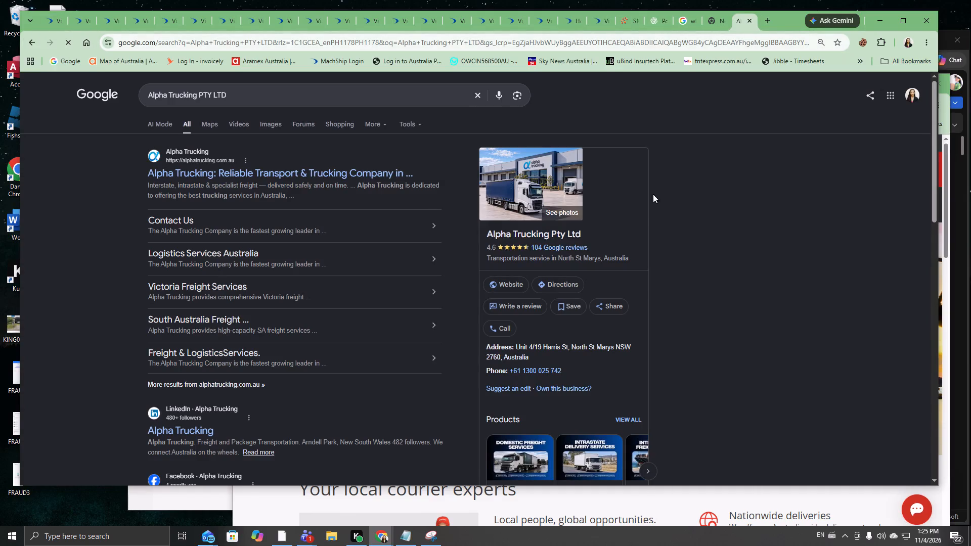
Open the alphatrucking.com.au website from the search results in a new tab and accept its cookies.
right_click(192, 151)
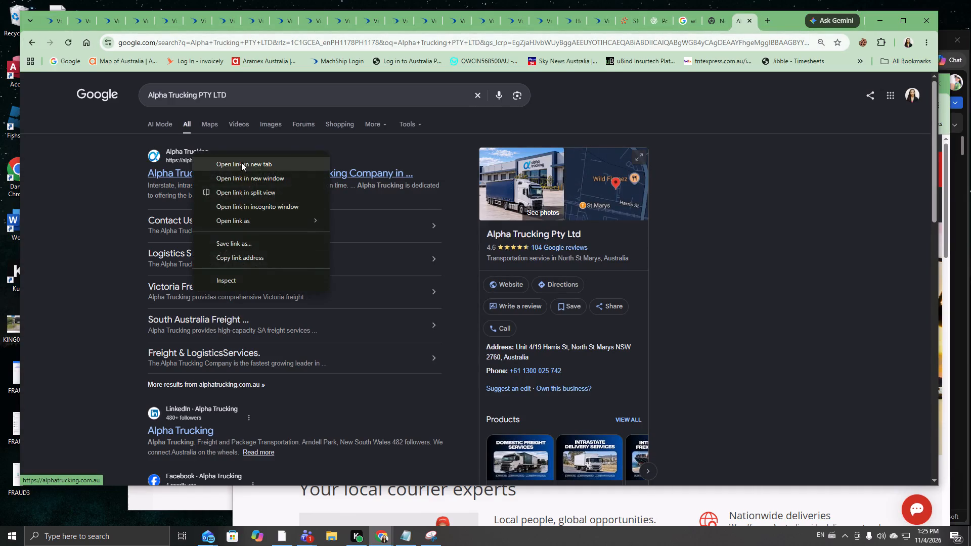
click(248, 167)
click(737, 28)
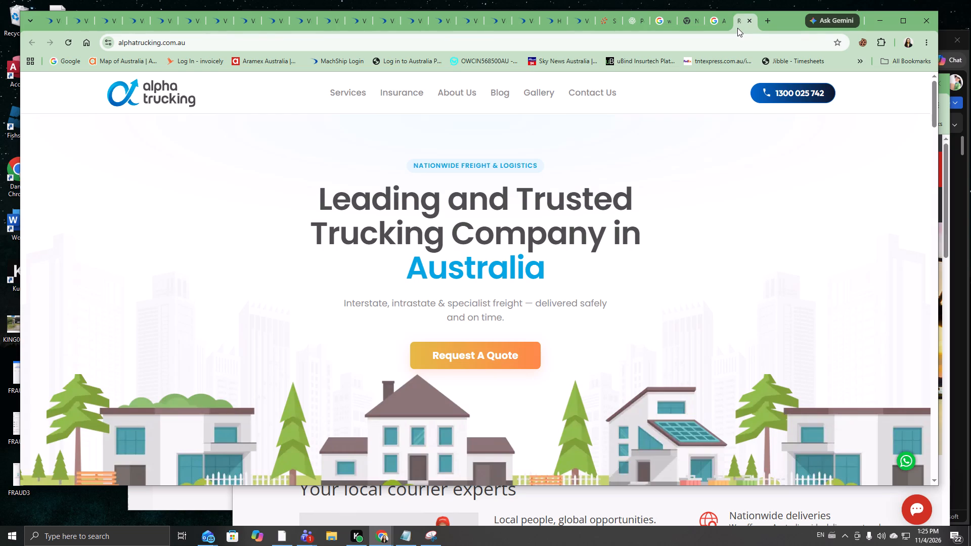
click(742, 22)
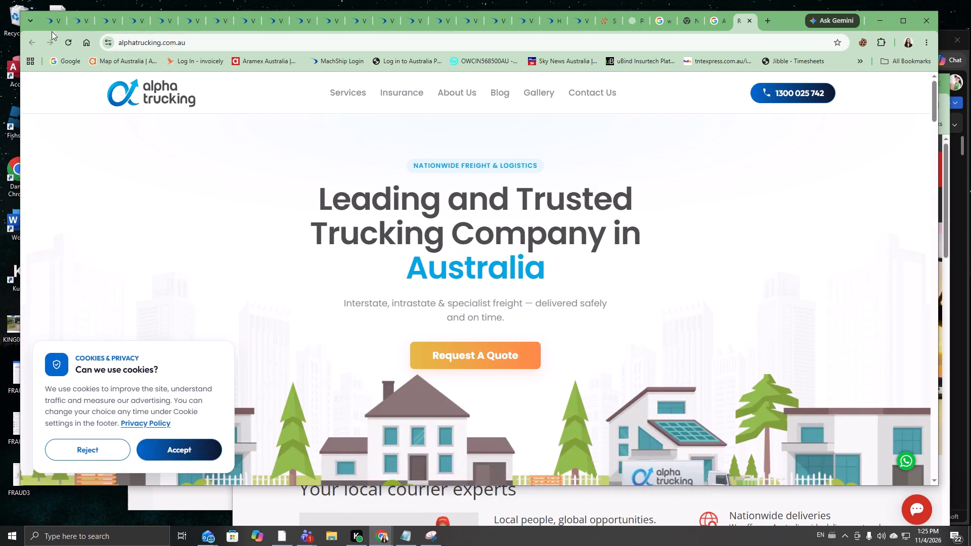
click(179, 444)
Read through the Alpha Trucking home page, examining its services, projects, partners, freight routes and customer reviews.
scroll(493, 353, down, 5)
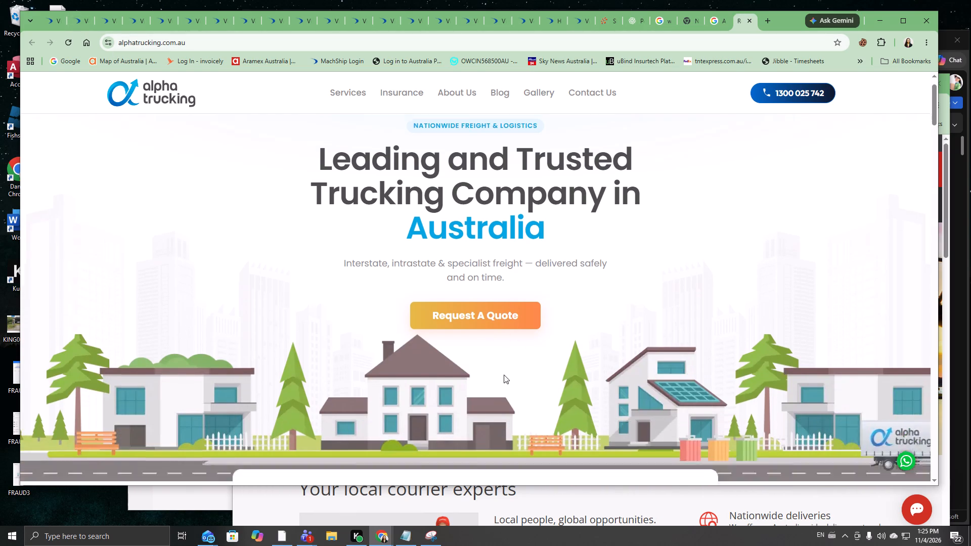
scroll(483, 367, down, 7)
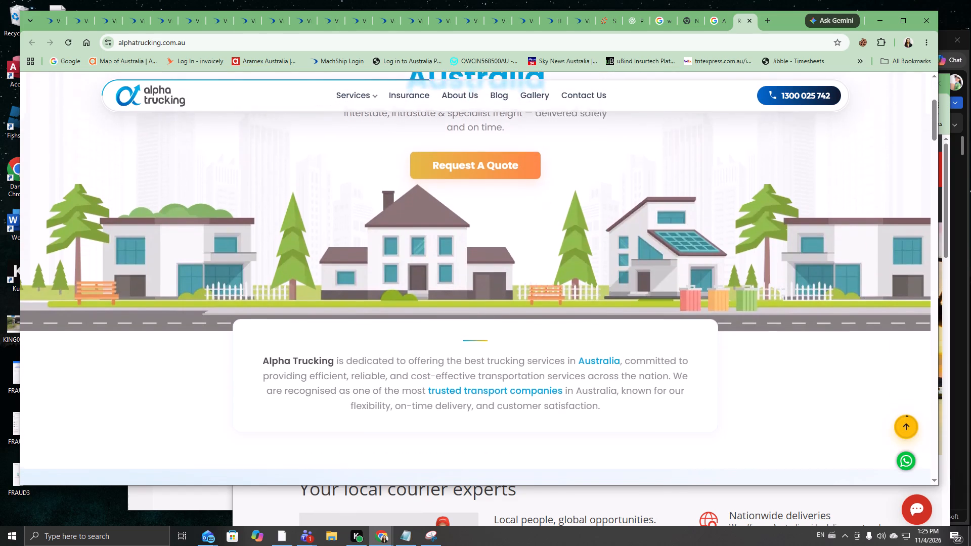
scroll(484, 368, down, 13)
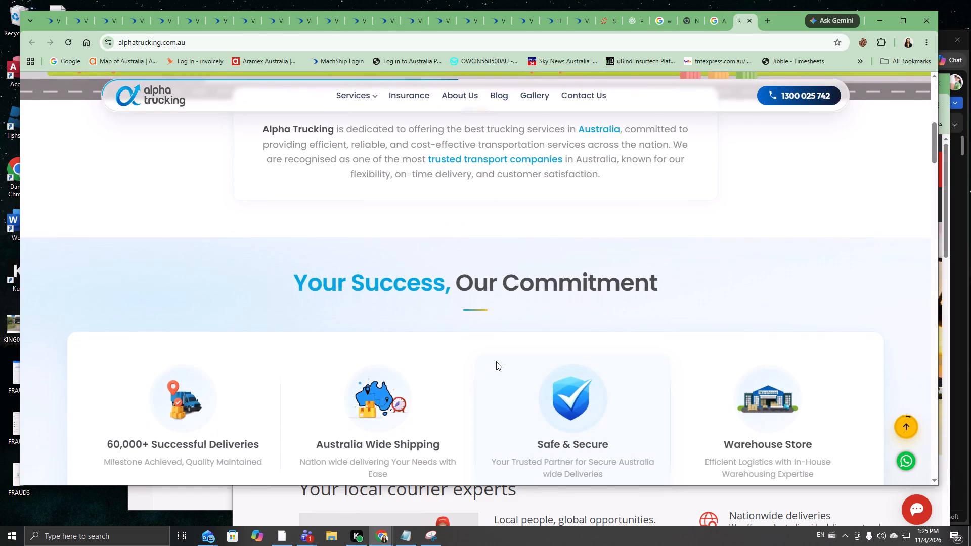
scroll(512, 361, down, 7)
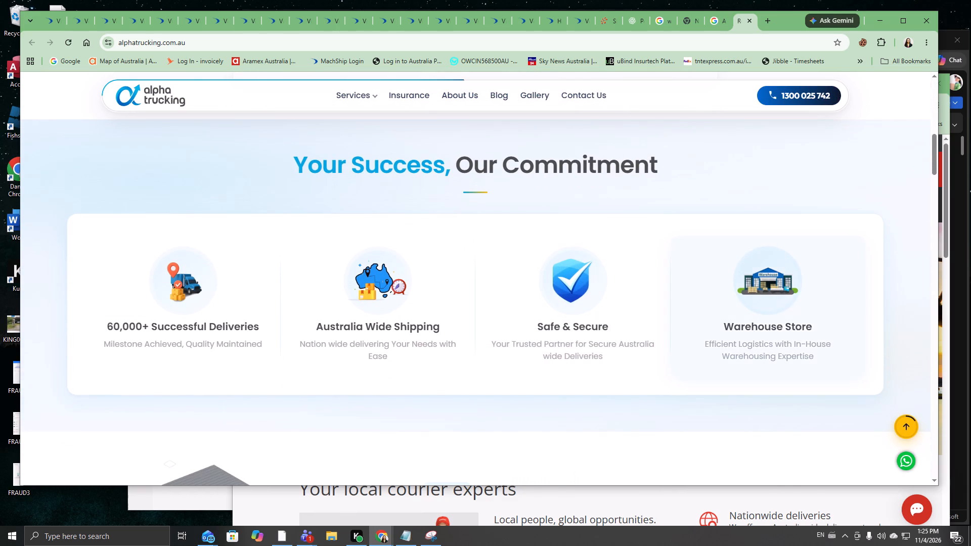
scroll(738, 366, down, 6)
scroll(497, 406, down, 7)
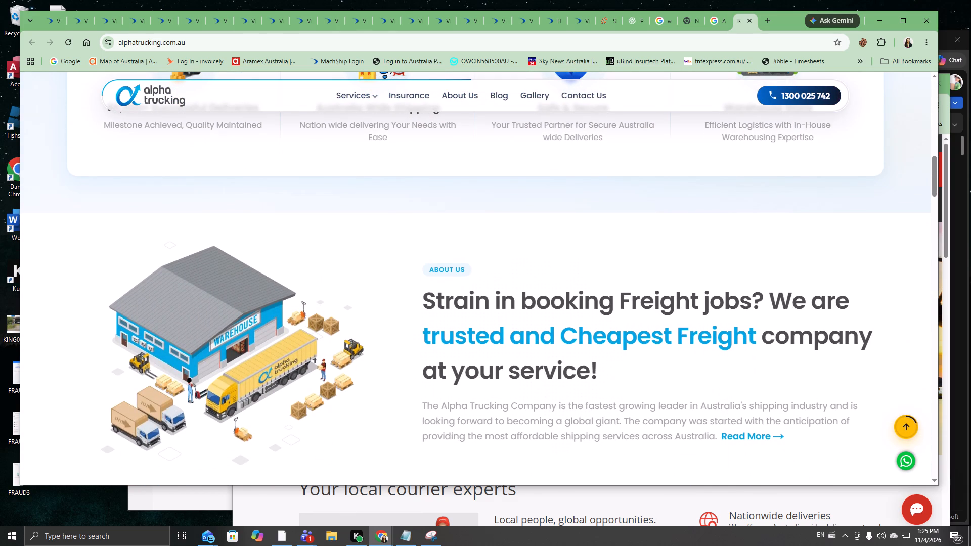
scroll(440, 404, down, 12)
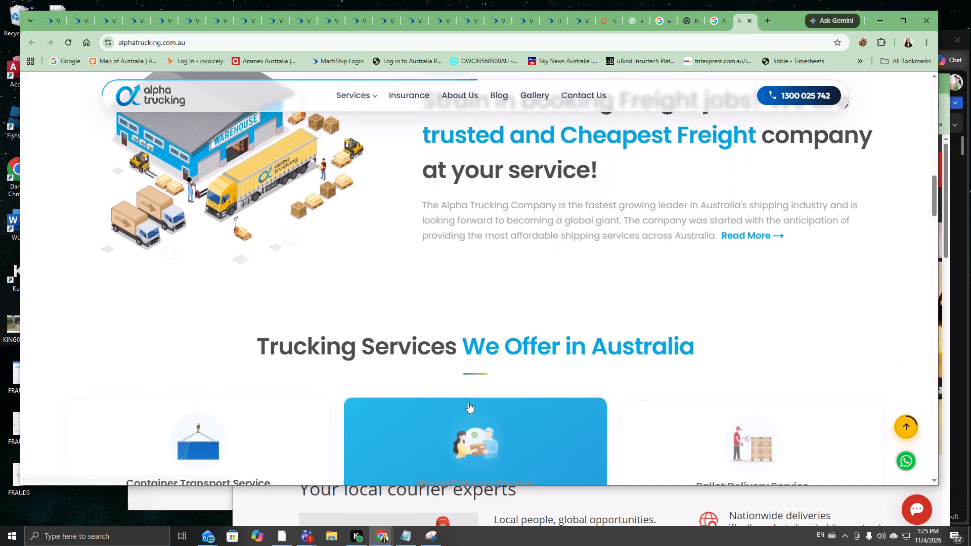
scroll(468, 402, down, 6)
scroll(548, 392, down, 6)
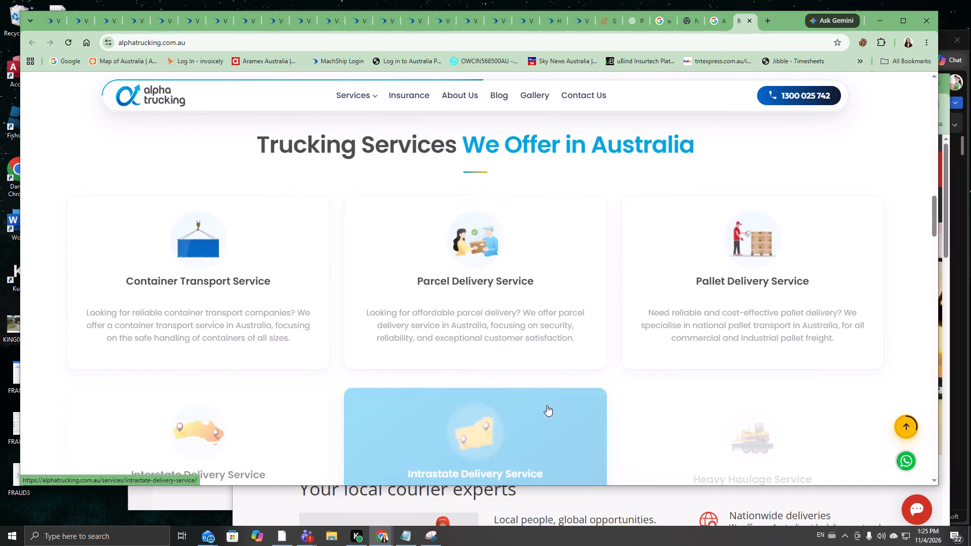
scroll(581, 388, down, 6)
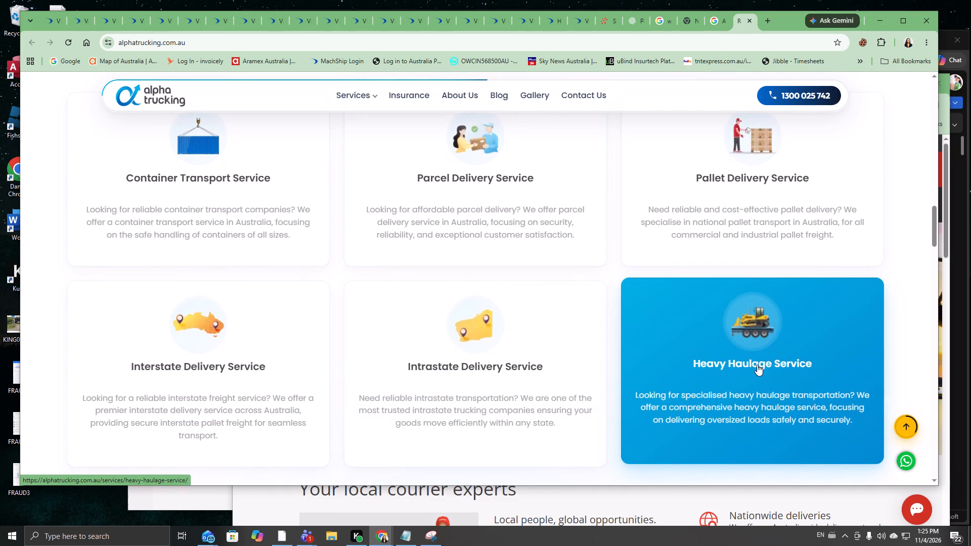
scroll(474, 375, down, 19)
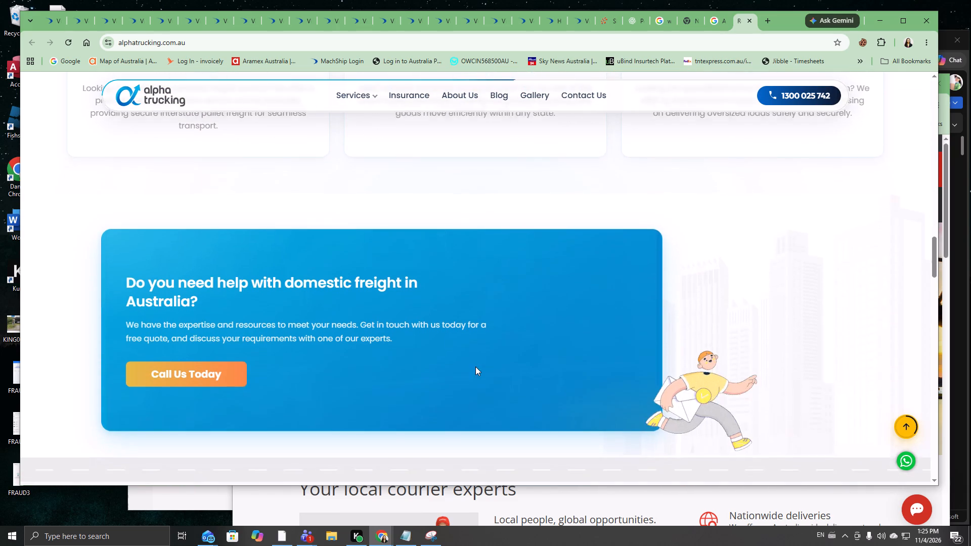
scroll(361, 395, down, 19)
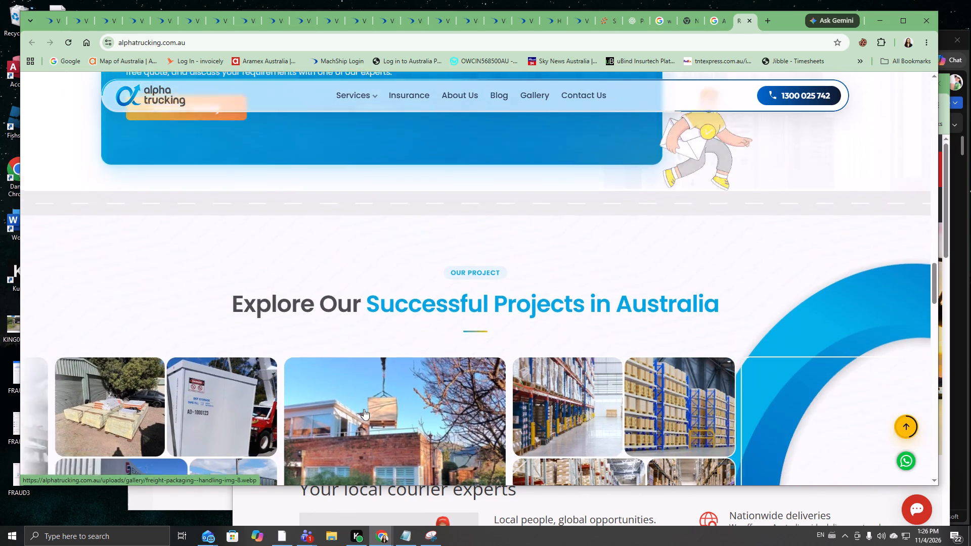
scroll(364, 409, down, 8)
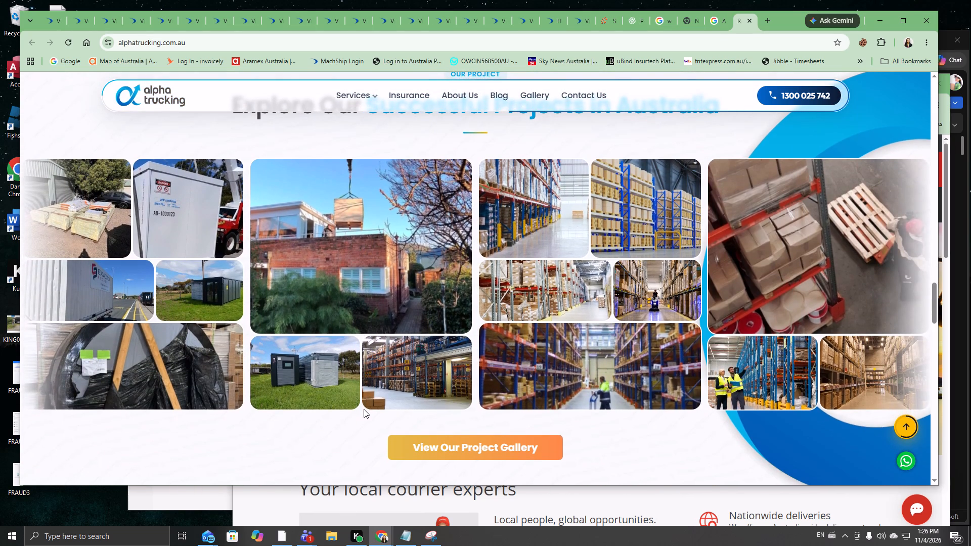
scroll(424, 403, down, 10)
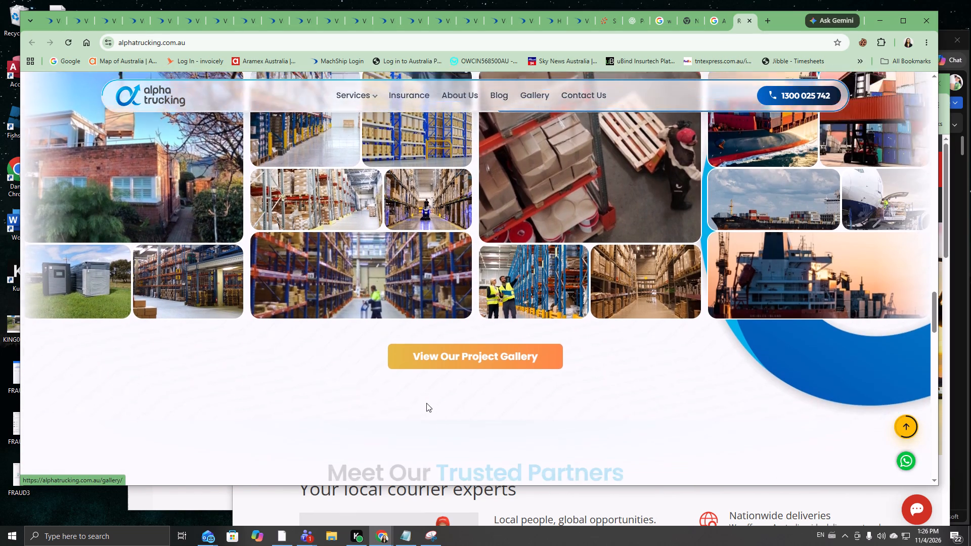
scroll(426, 403, down, 2)
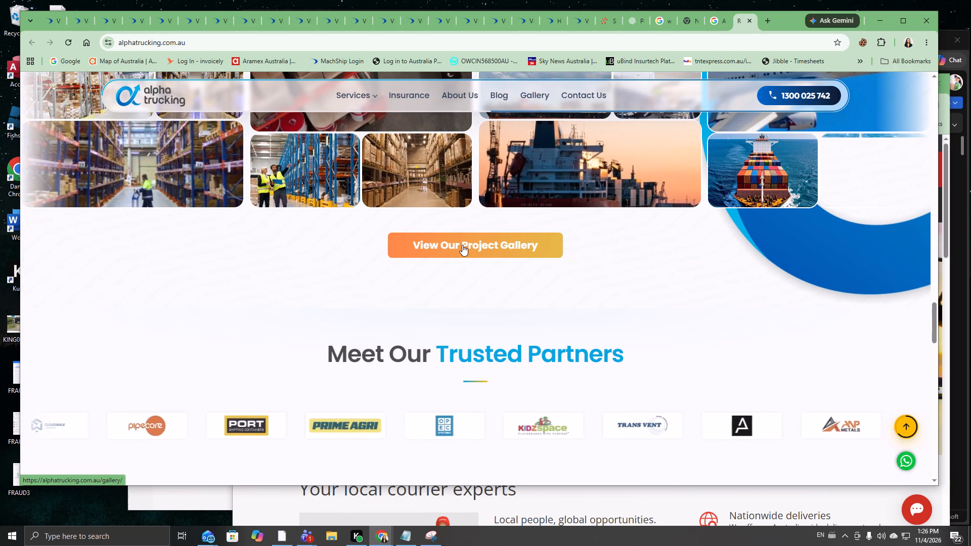
scroll(202, 344, down, 6)
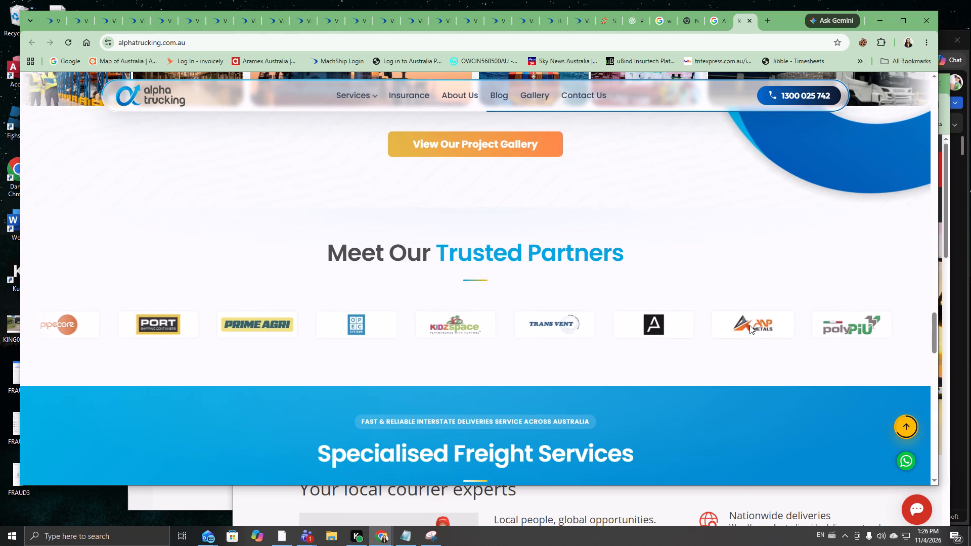
scroll(466, 330, down, 2)
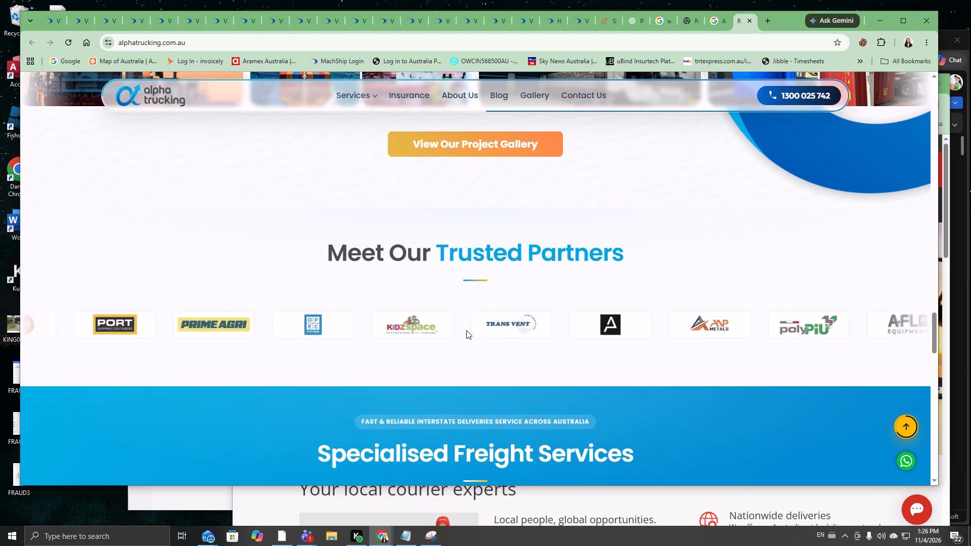
scroll(466, 330, down, 2)
scroll(594, 392, down, 7)
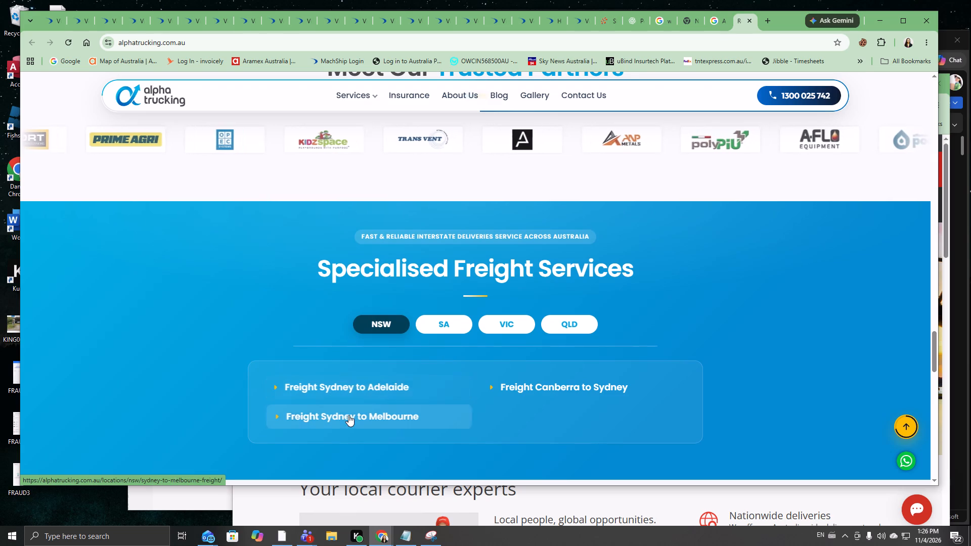
scroll(572, 388, down, 19)
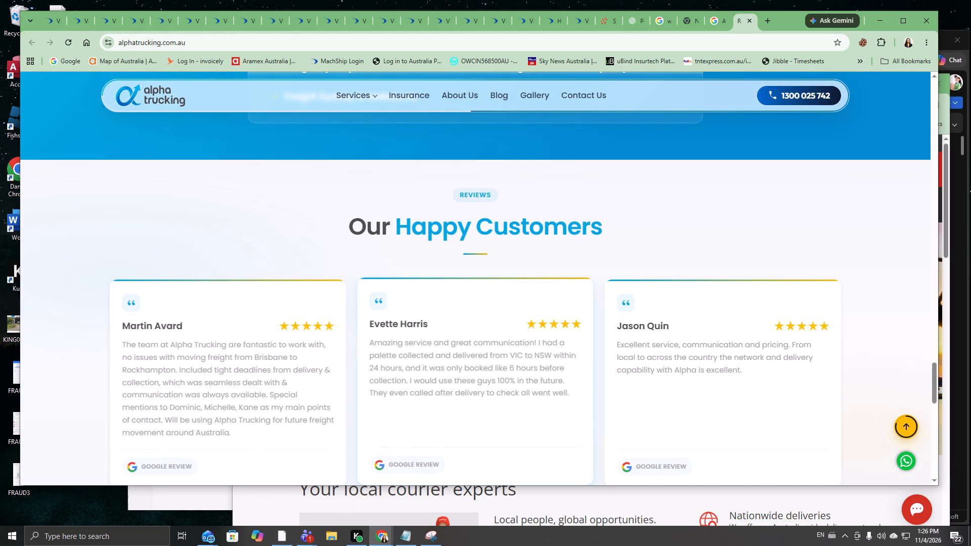
scroll(427, 396, down, 2)
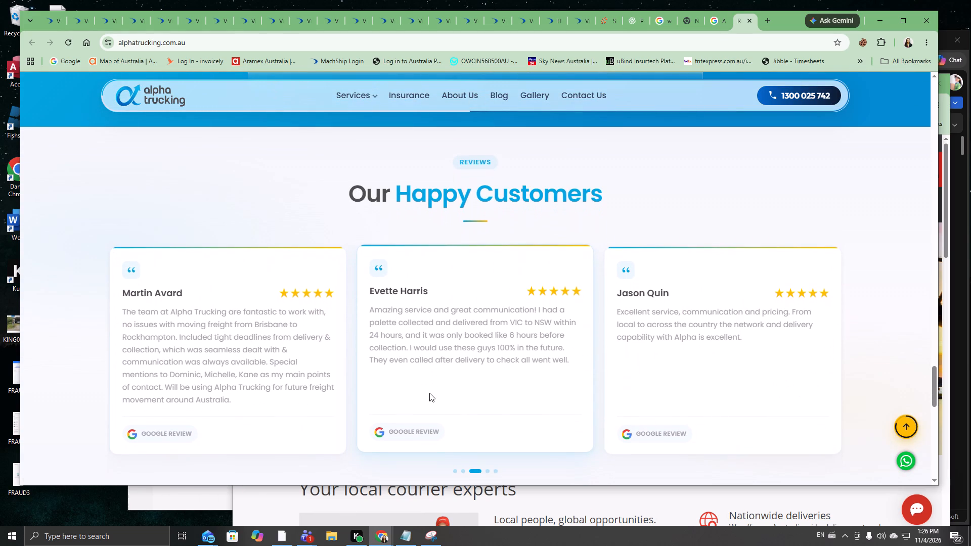
scroll(499, 413, down, 5)
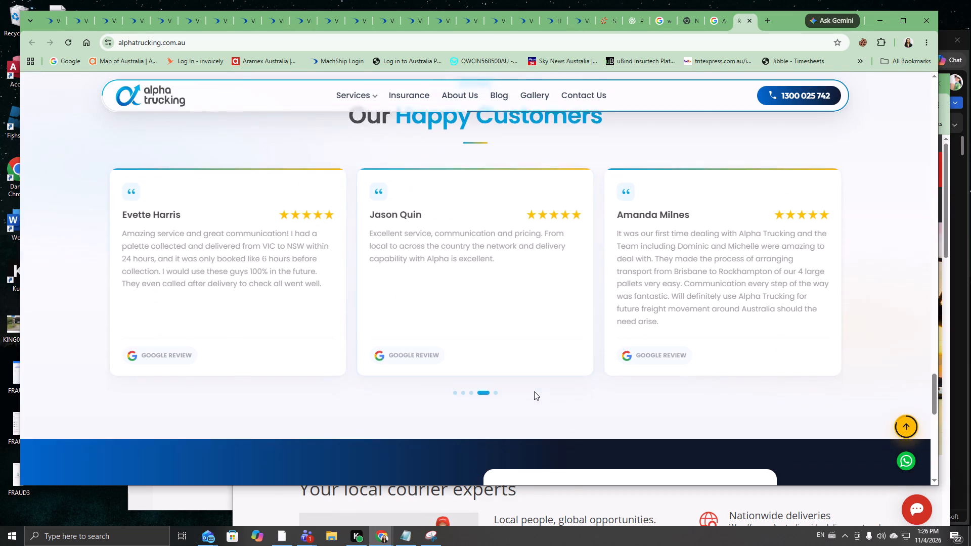
Review the rest of the home page, including its contact form, footer details and services list, and return to its start.
scroll(534, 391, down, 16)
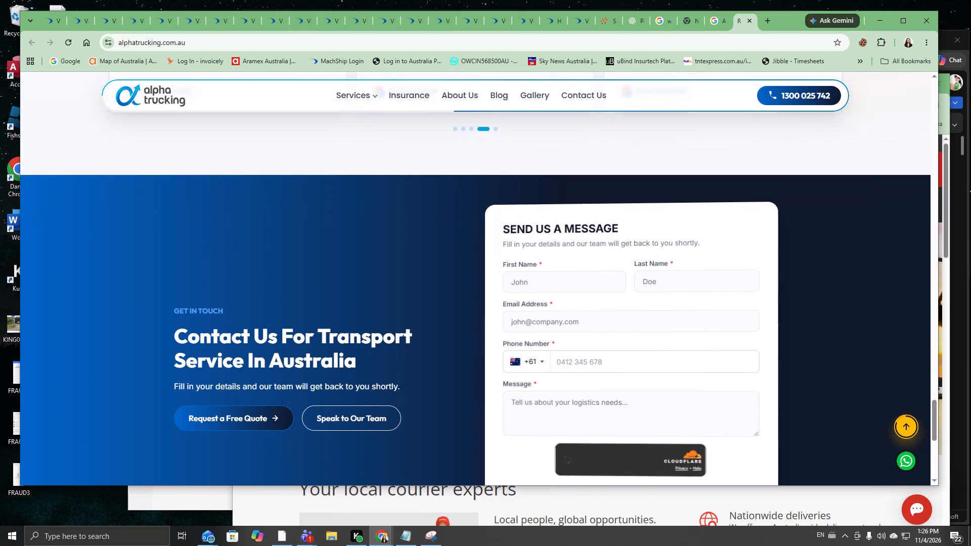
scroll(487, 405, down, 6)
scroll(402, 372, down, 8)
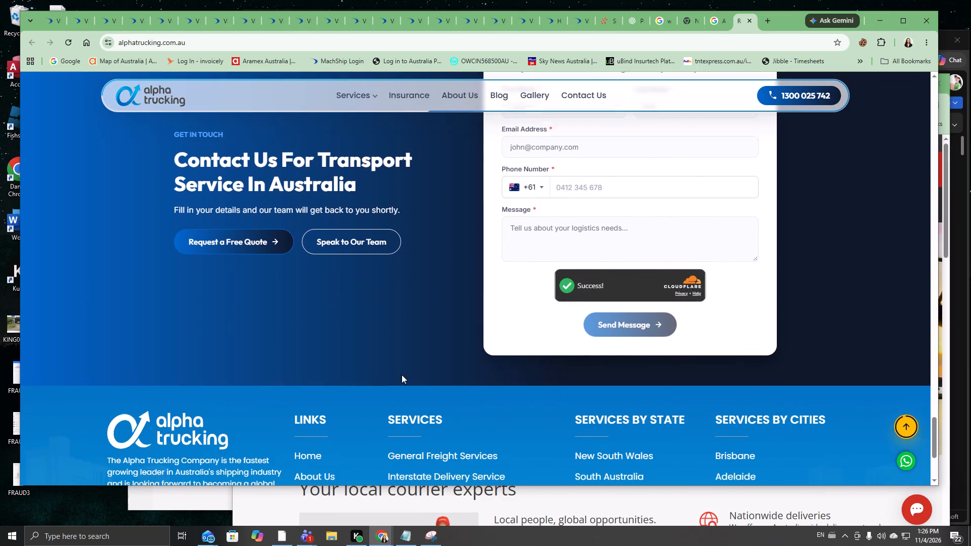
scroll(402, 375, down, 4)
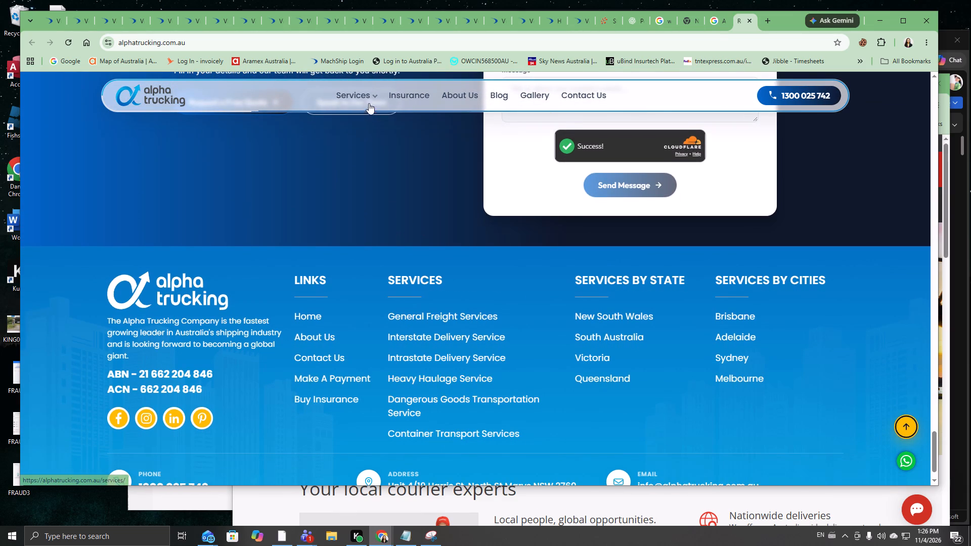
click(370, 98)
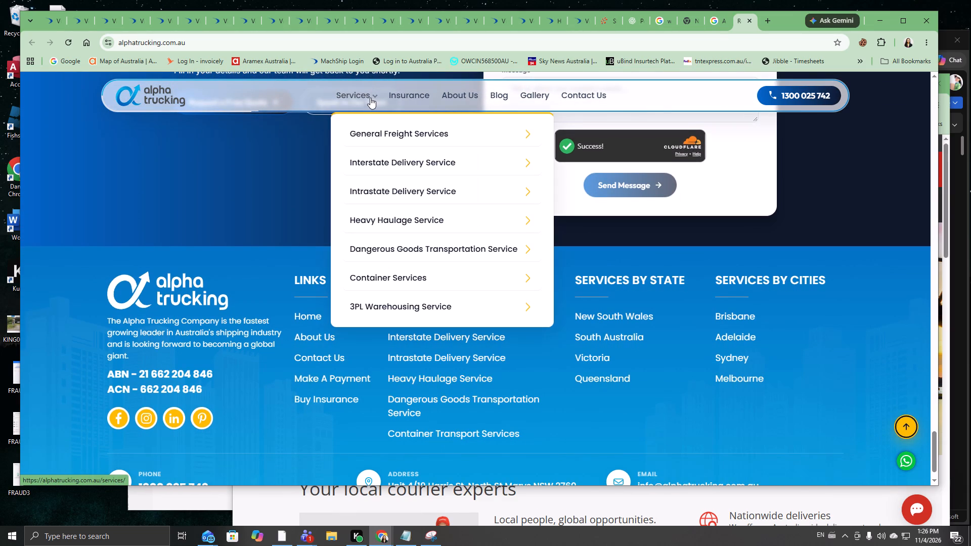
click(145, 91)
click(152, 98)
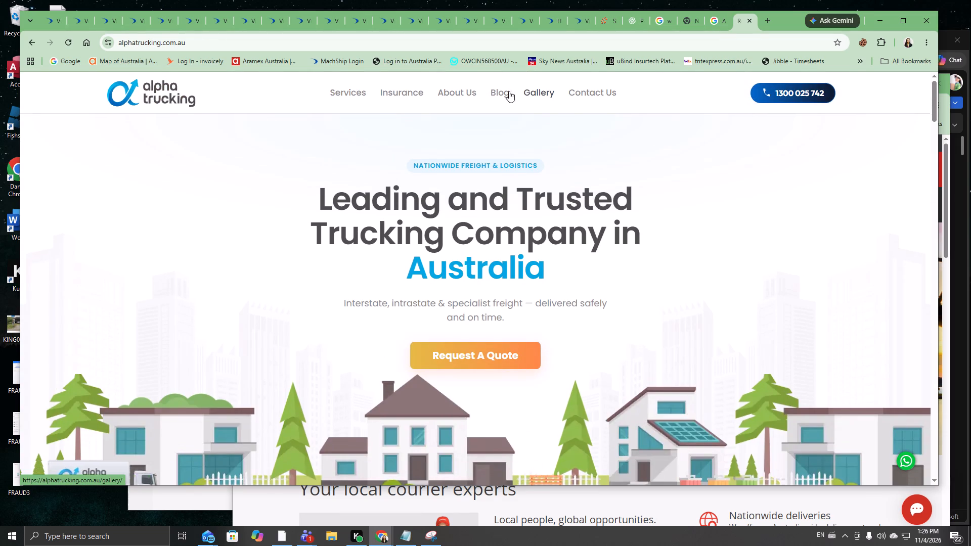
Open the Alpha Trucking About Us page, read through its company description and service sections, and close the website.
click(457, 96)
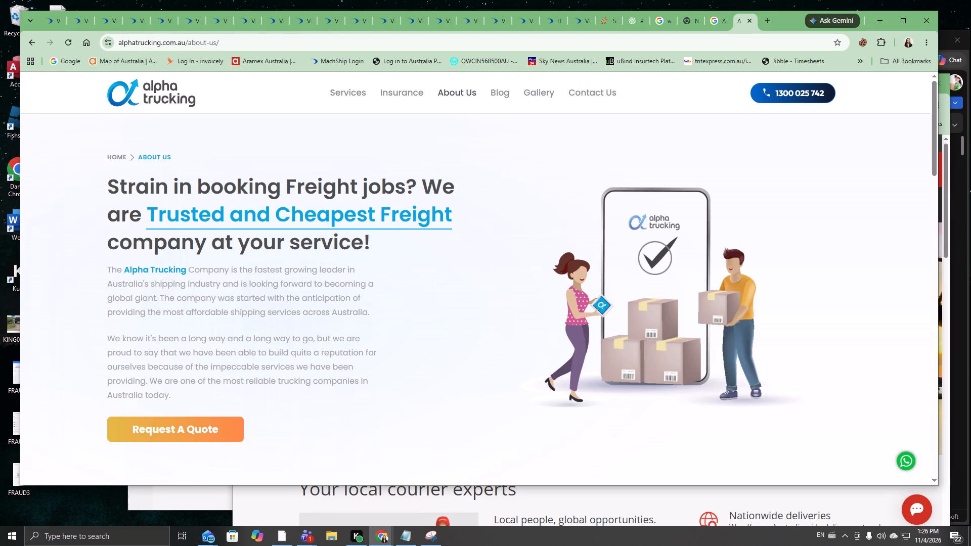
scroll(342, 315, down, 13)
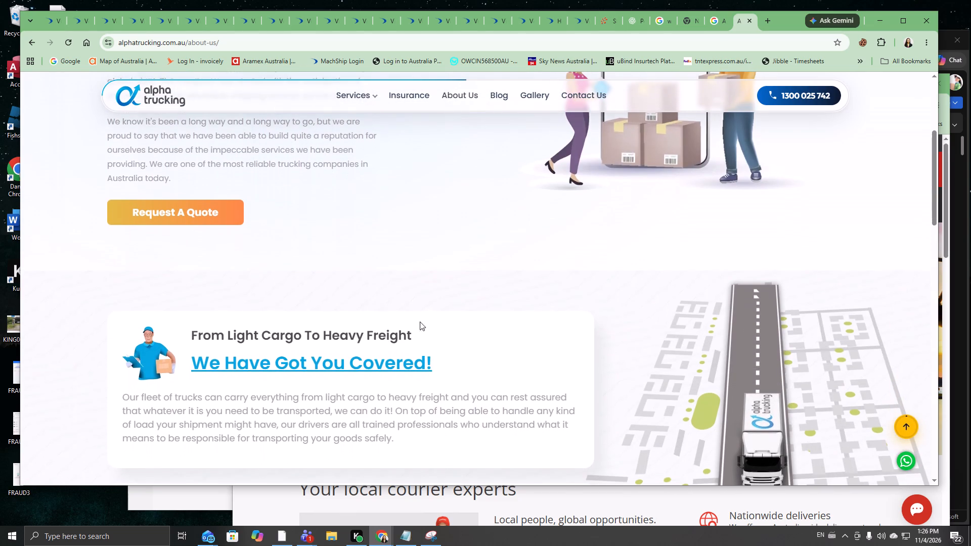
scroll(481, 337, down, 8)
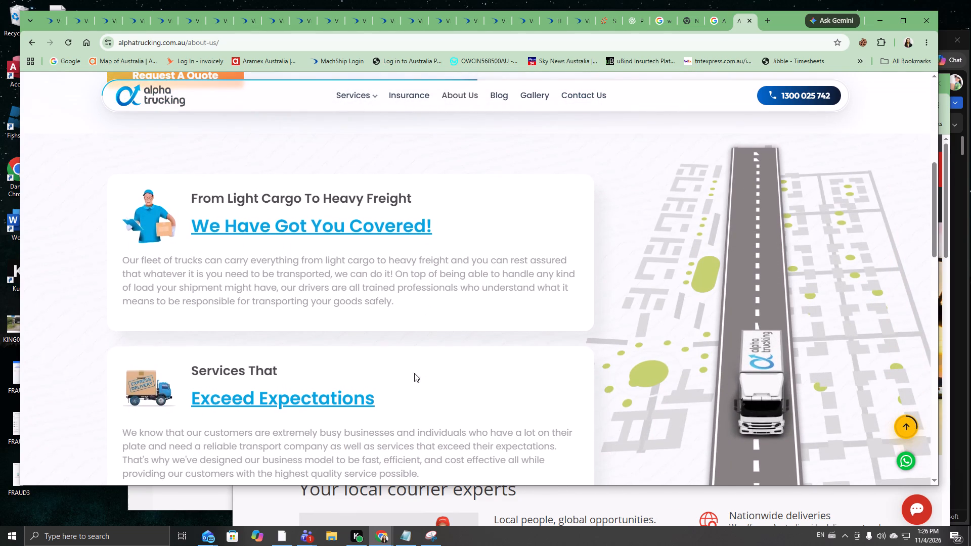
scroll(400, 374, down, 5)
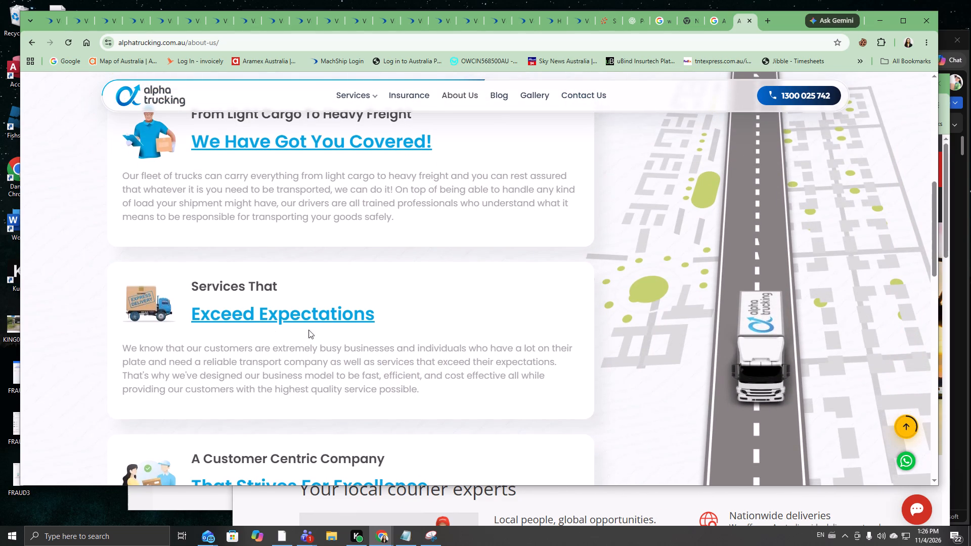
scroll(442, 360, down, 7)
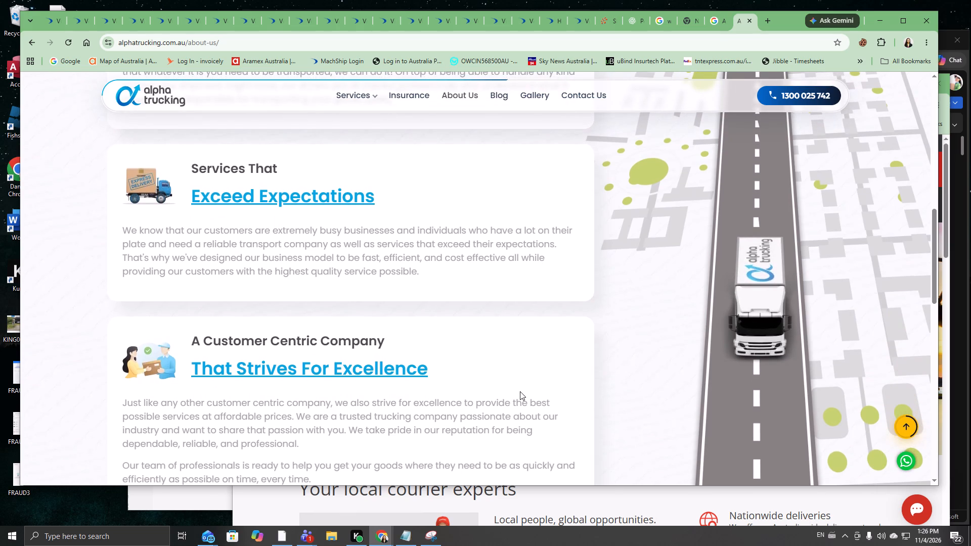
scroll(520, 391, down, 7)
scroll(514, 388, up, 1)
scroll(514, 388, down, 7)
scroll(512, 388, down, 15)
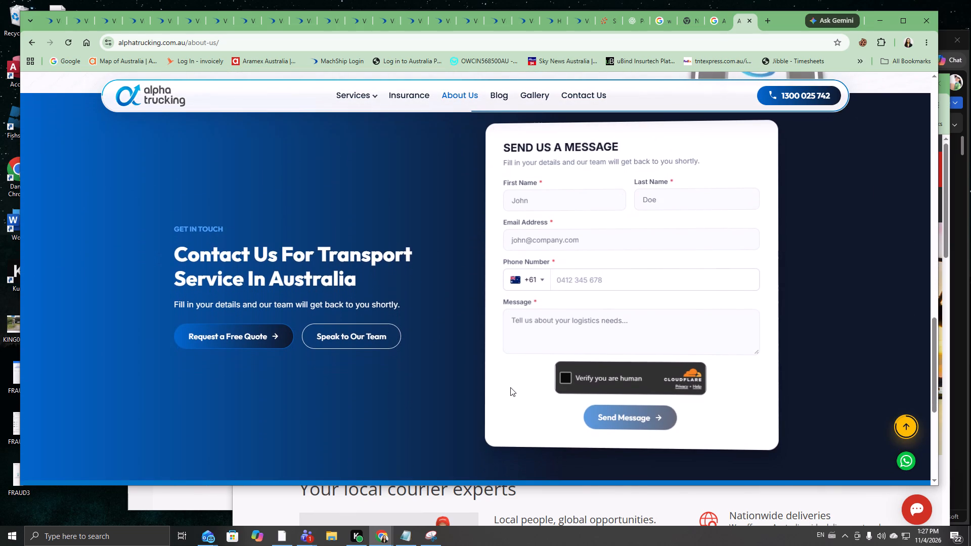
scroll(510, 387, up, 1)
scroll(510, 387, down, 1)
scroll(510, 387, up, 11)
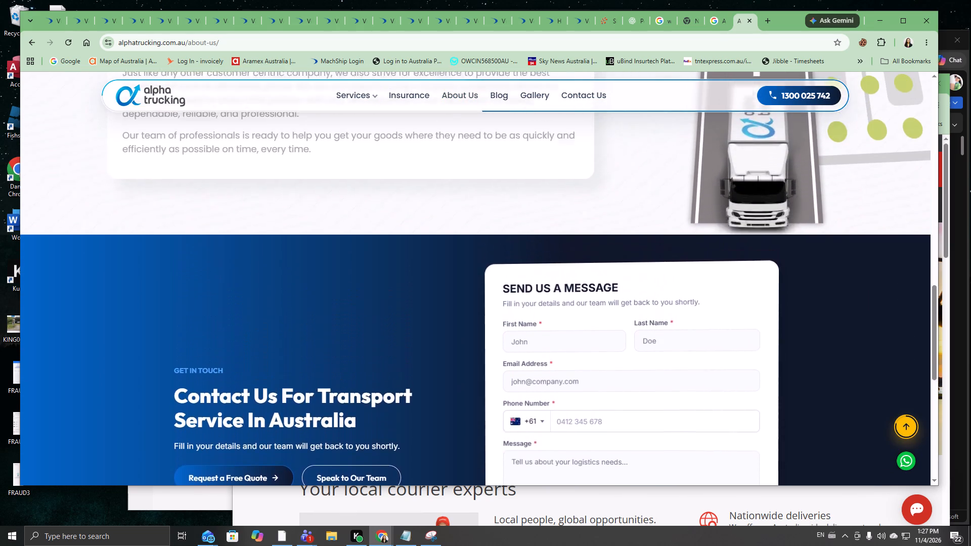
scroll(509, 386, up, 13)
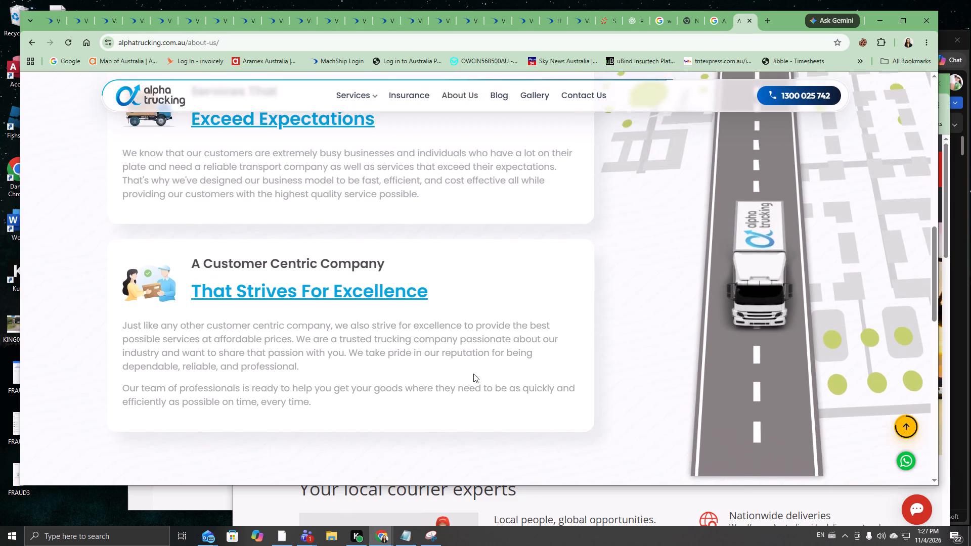
scroll(473, 370, up, 7)
scroll(483, 365, up, 14)
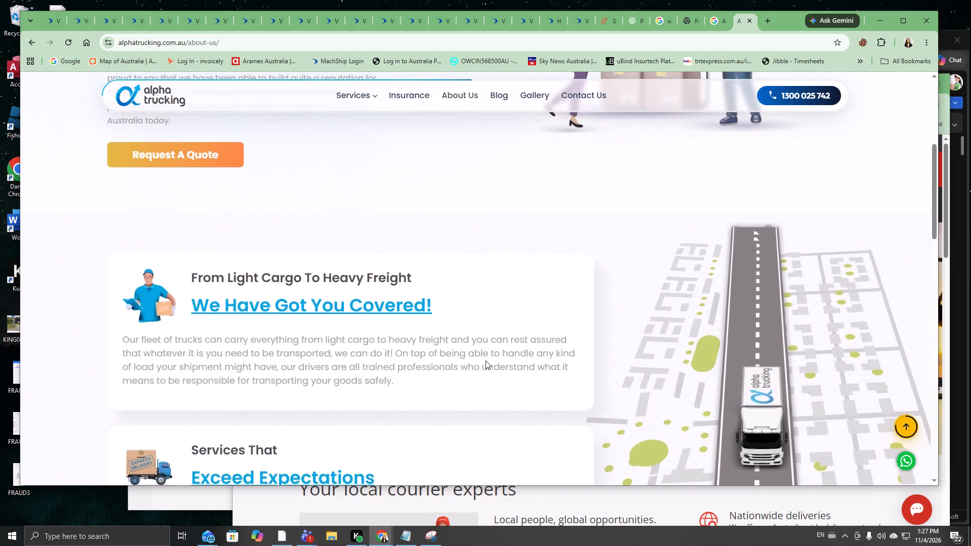
scroll(479, 361, up, 13)
scroll(478, 365, up, 16)
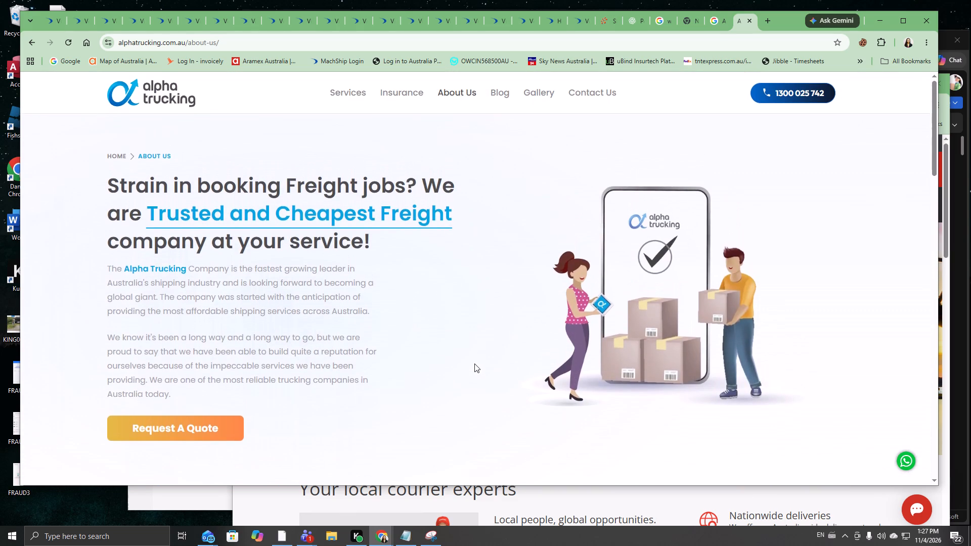
scroll(474, 363, up, 14)
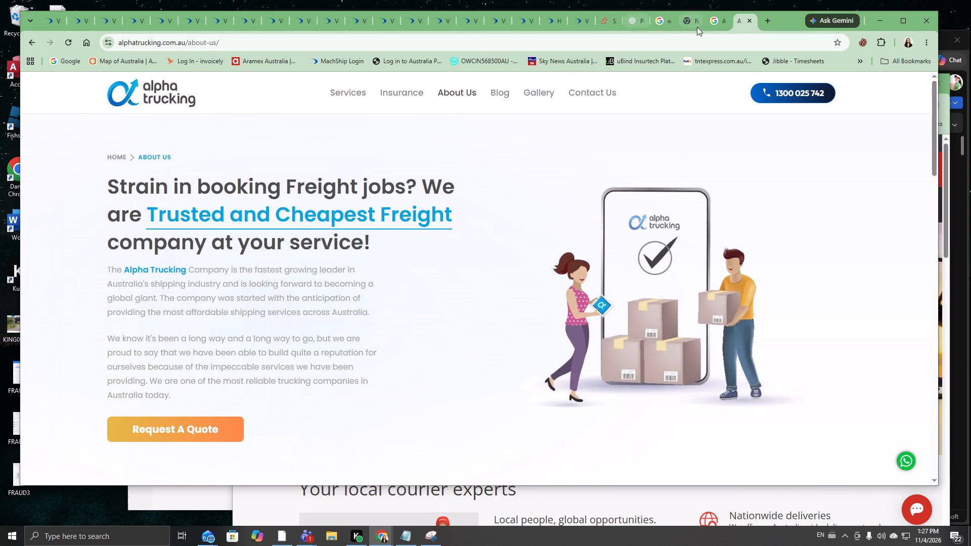
click(751, 22)
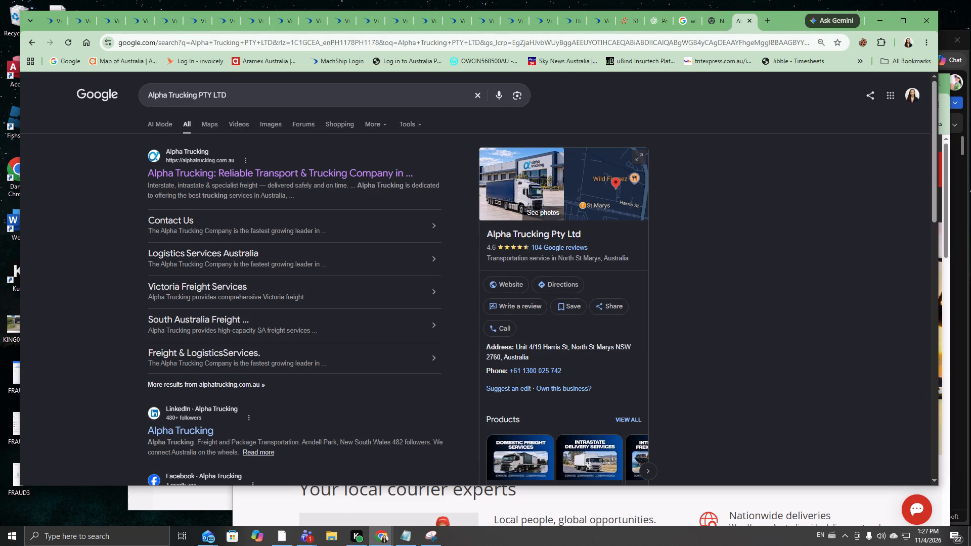
Extend the Google search to Alpha Trucking PTY LTD career opportunities.
click(264, 95)
key(space)
text(career)
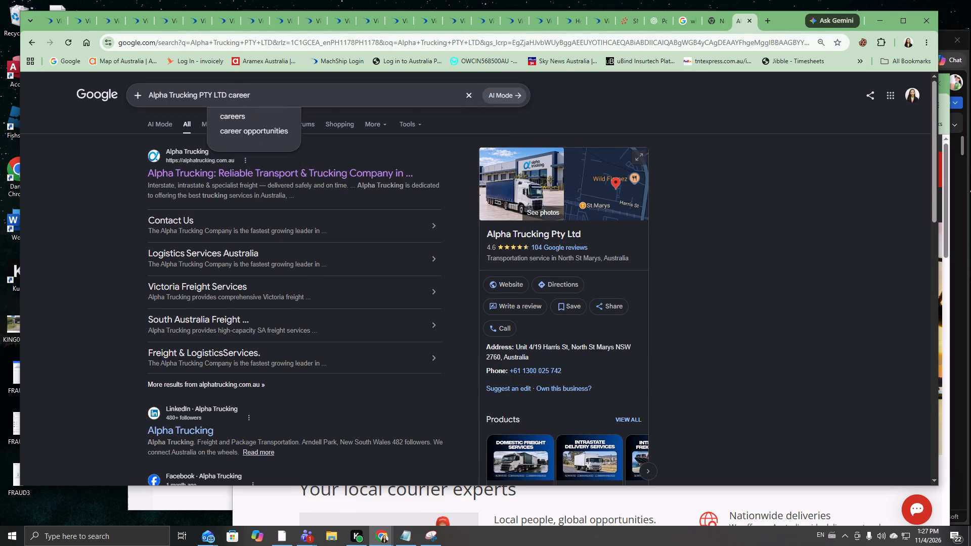
click(238, 133)
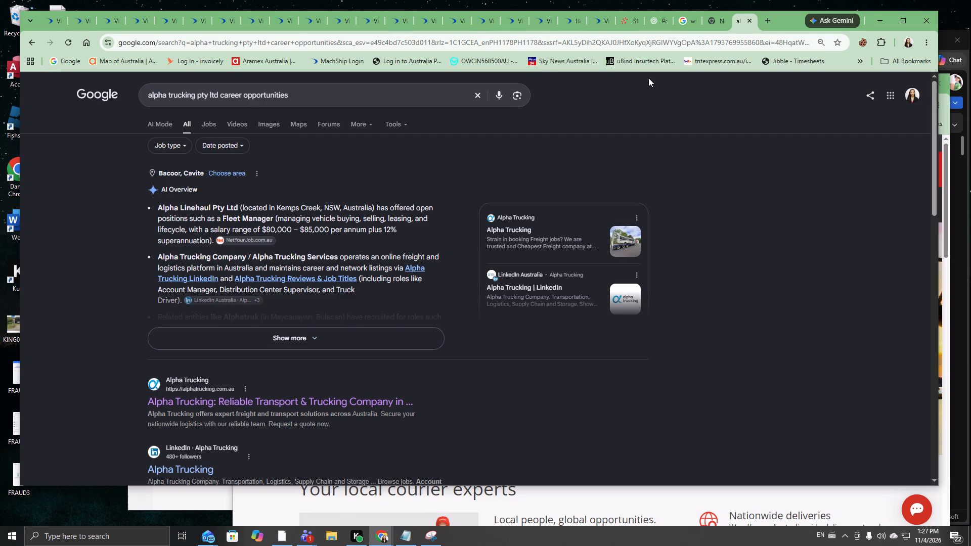
Shorten the Google query to "alpha trucking pty ltd career" and examine the overview and listed results.
drag(302, 97, 246, 93)
drag(246, 93, 244, 93)
key(BackSpace)
key(Return)
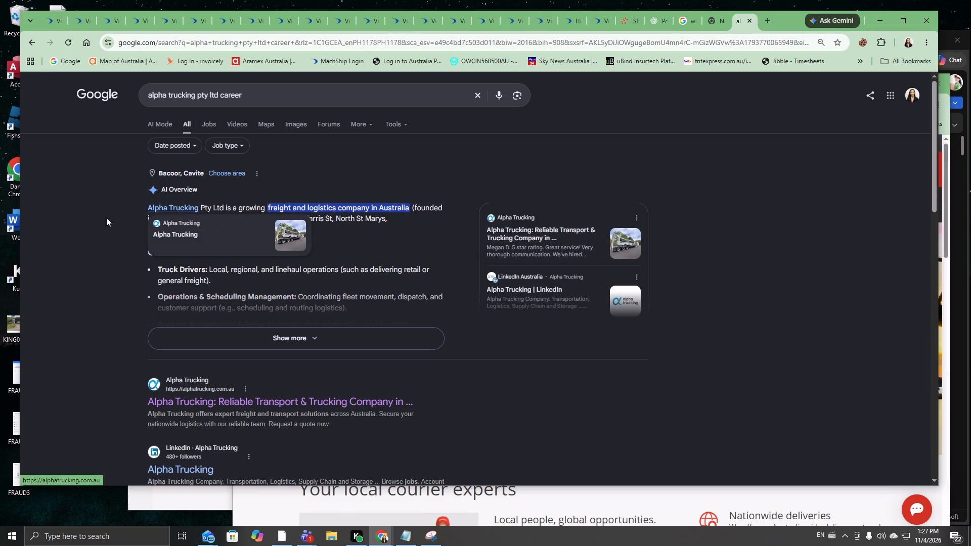
click(81, 249)
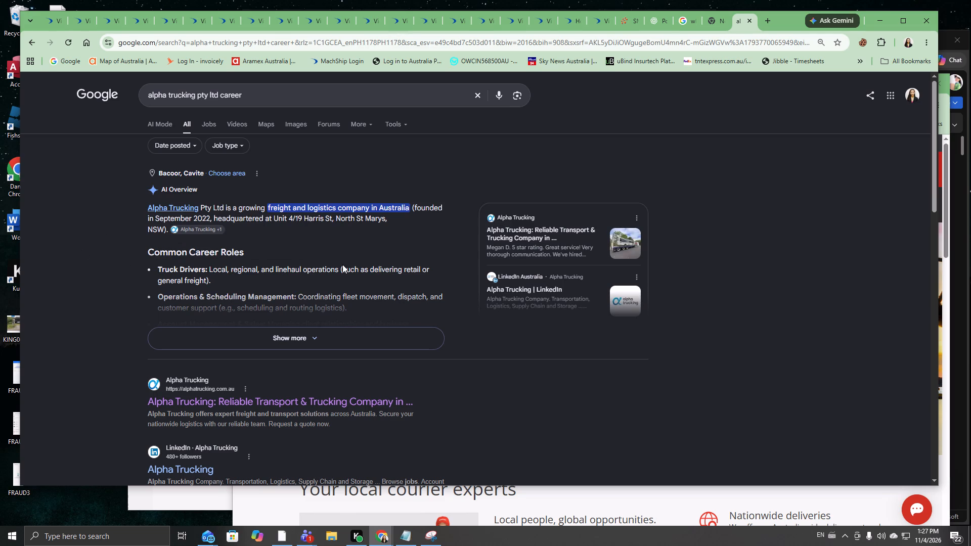
scroll(339, 264, down, 5)
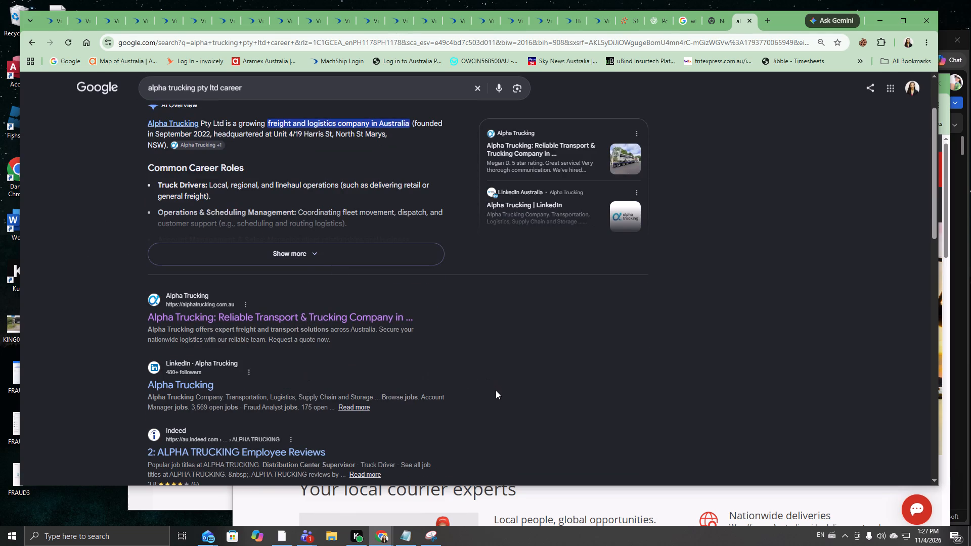
scroll(444, 403, down, 4)
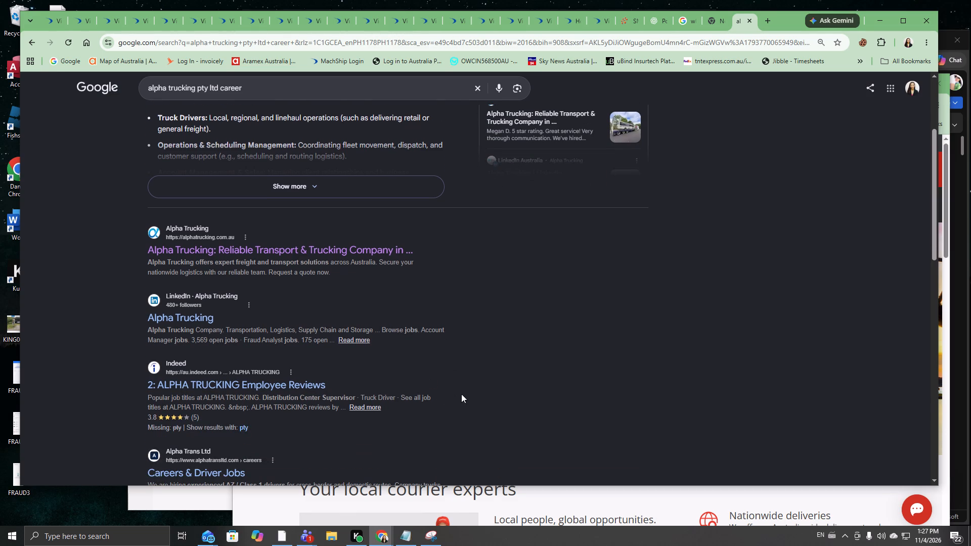
Open the Indeed employee reviews result for Alpha Trucking, dismiss the Google sign-in prompt, and close the page.
click(368, 406)
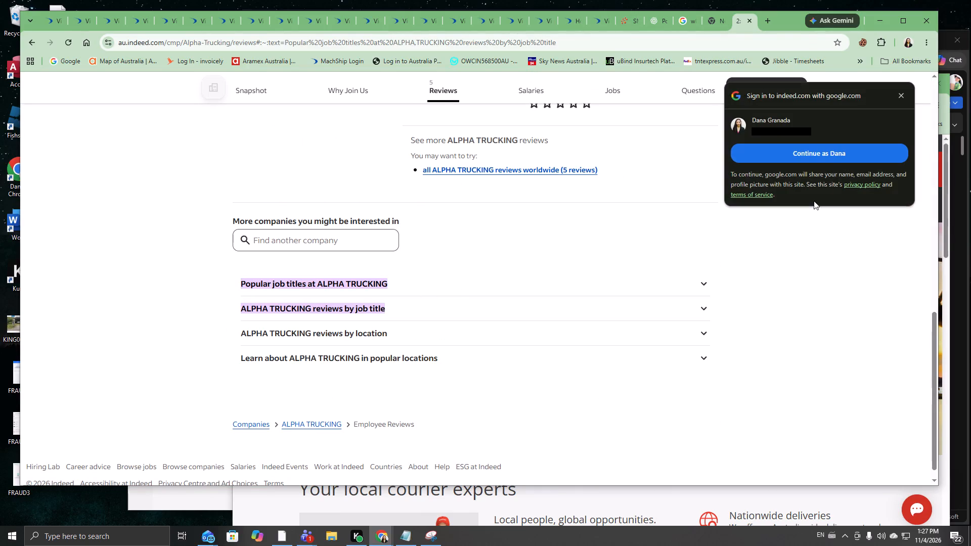
click(901, 93)
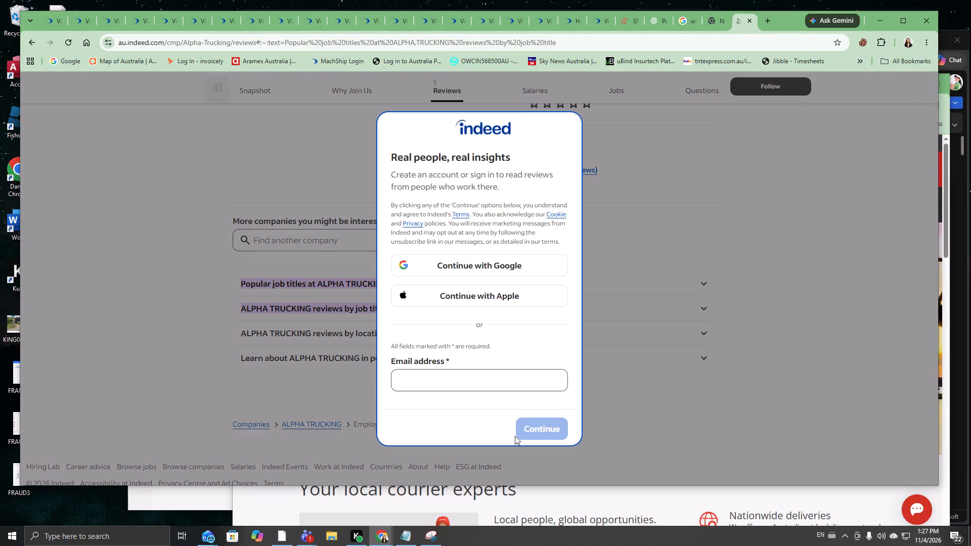
click(309, 372)
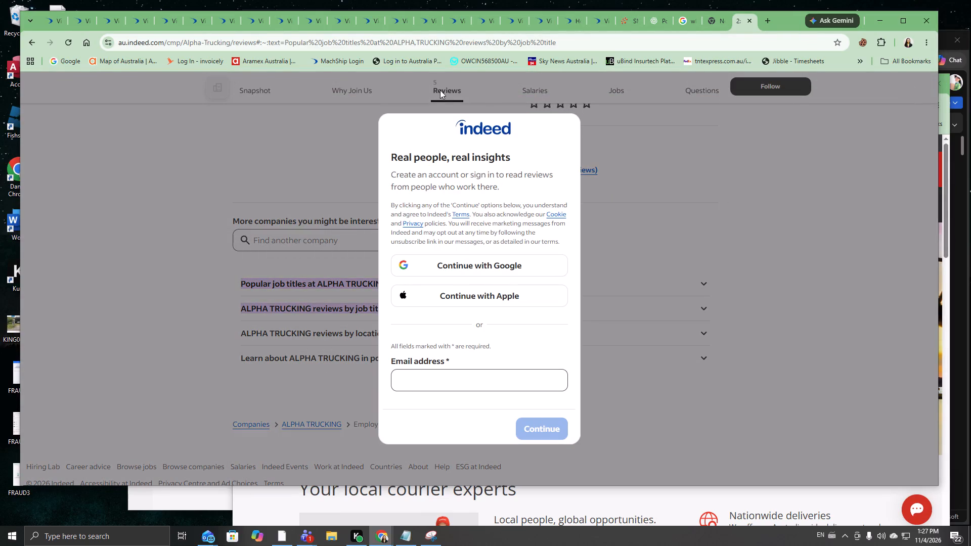
click(752, 21)
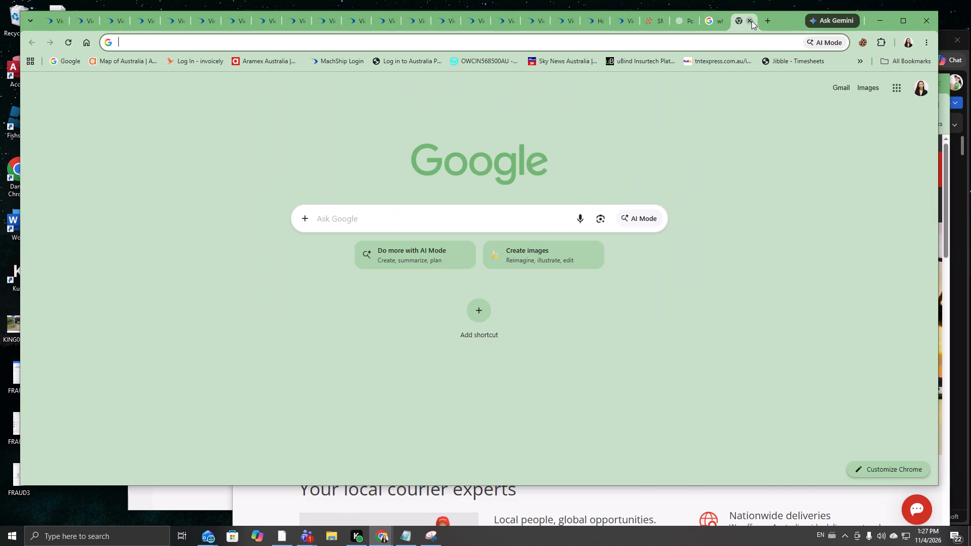
Search Google for the "aud to php" exchange rate in the empty tab.
click(743, 20)
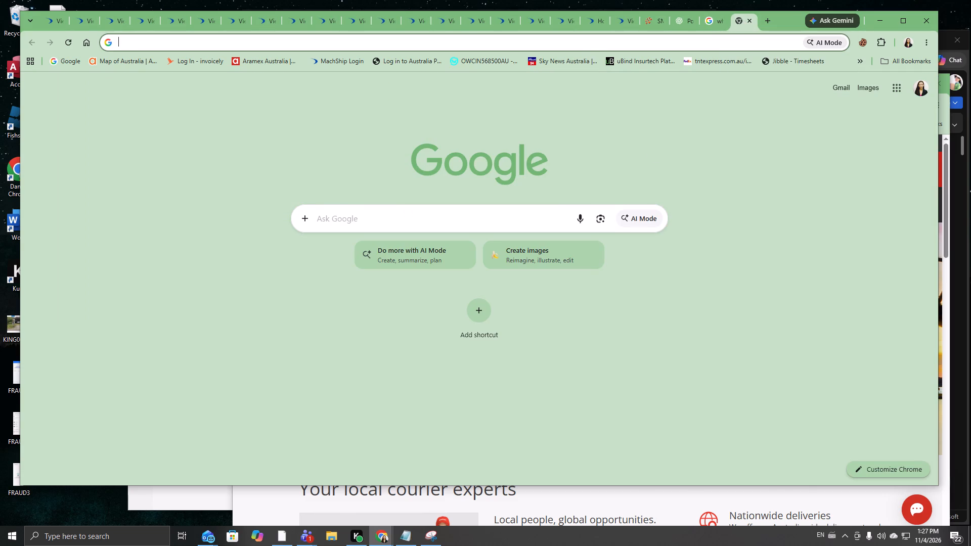
click(581, 47)
text(aud)
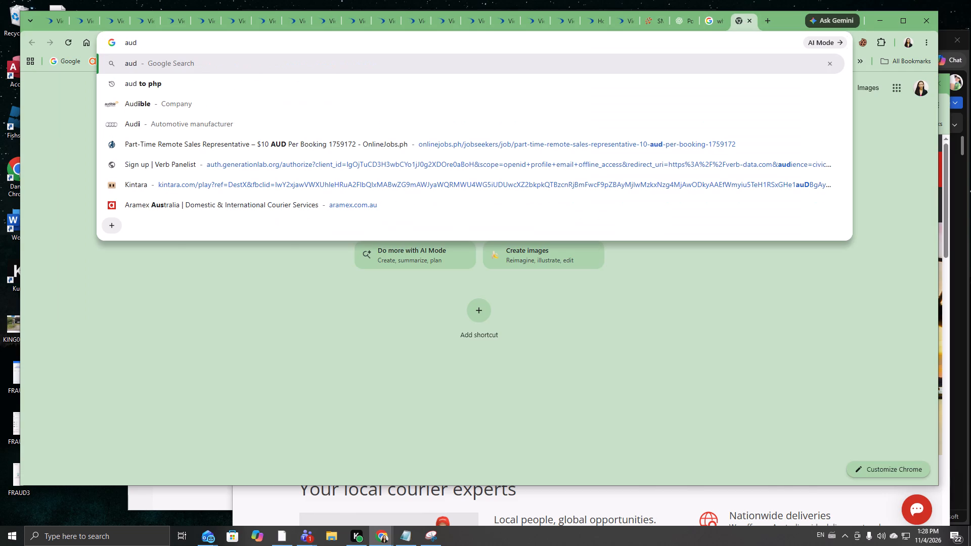
key(Down)
key(Return)
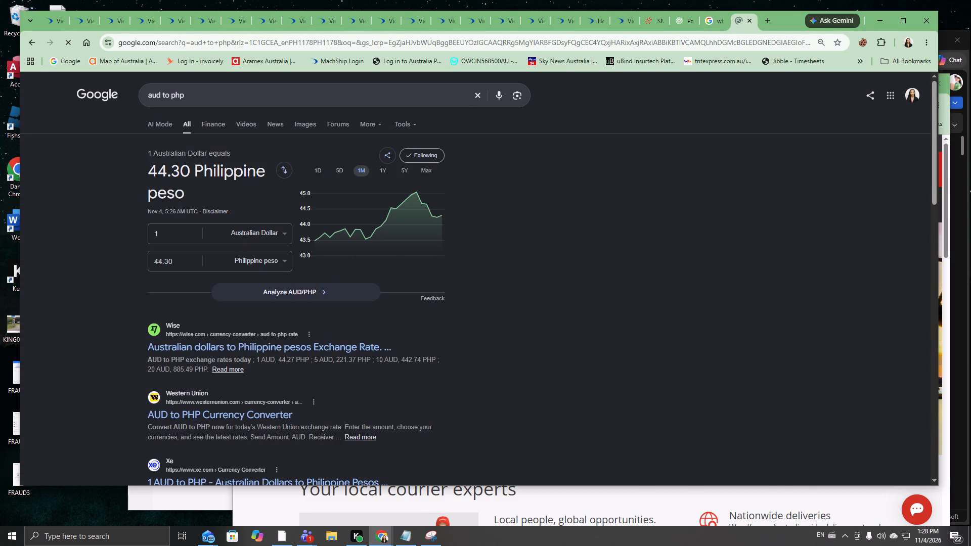
Change the currency search to "usd to php" and highlight the peso amount in the converter result.
click(175, 92)
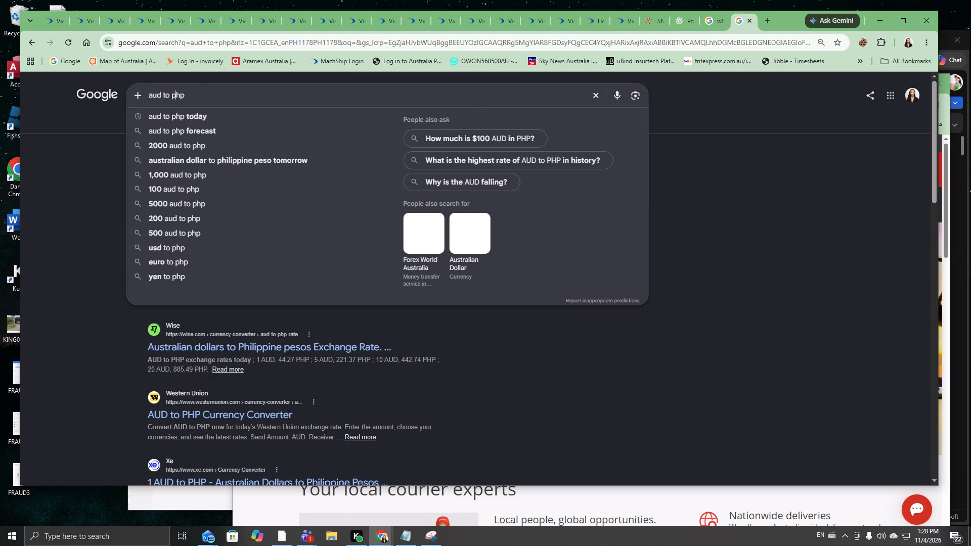
drag(186, 93, 131, 94)
text(USD)
click(185, 118)
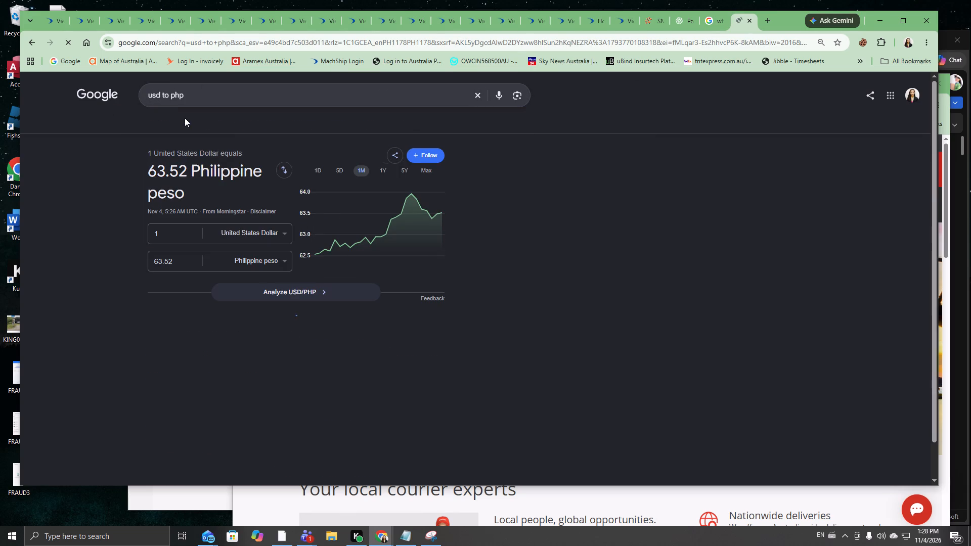
drag(189, 171, 140, 164)
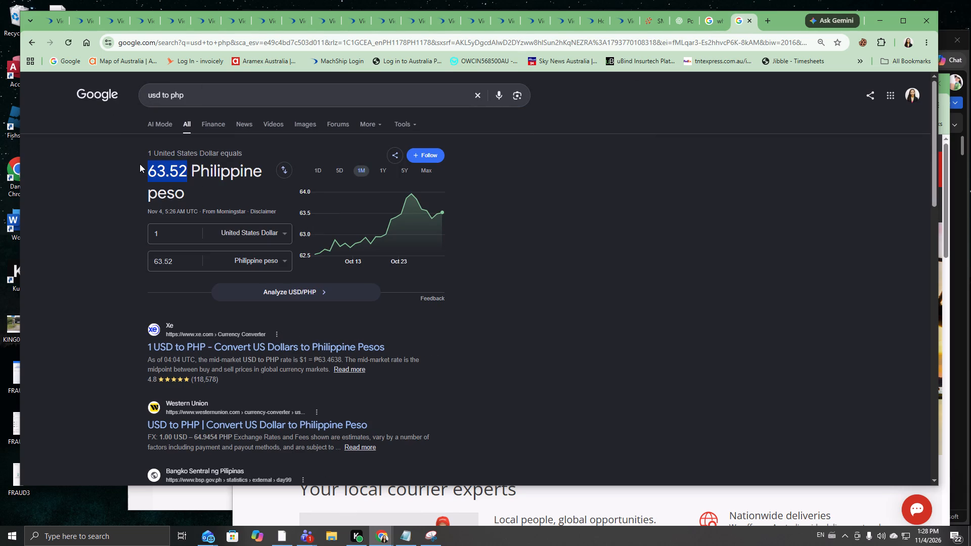
click(82, 22)
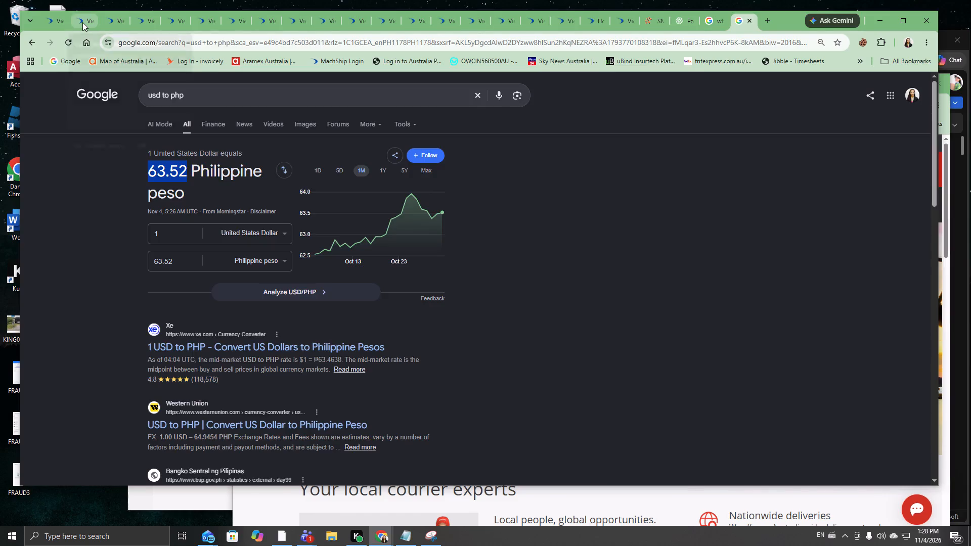
click(50, 24)
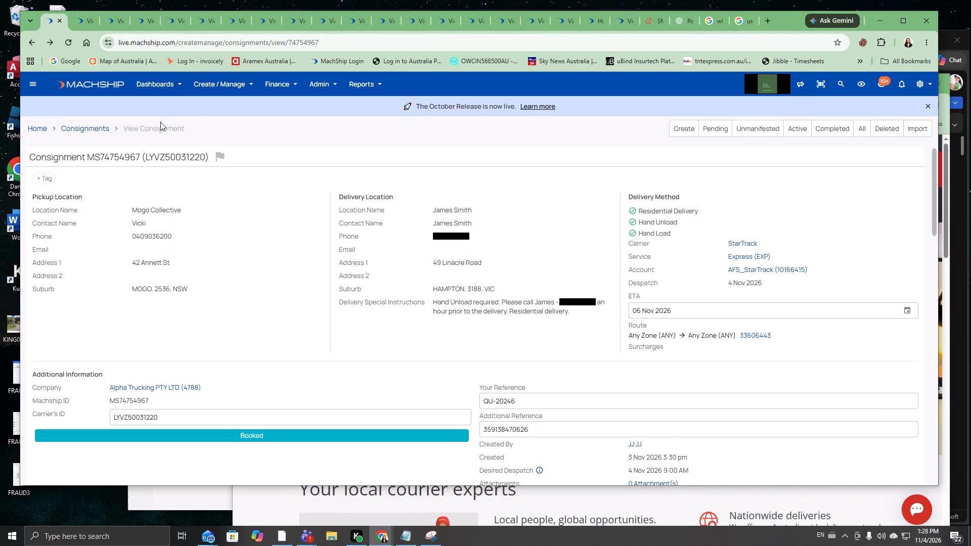
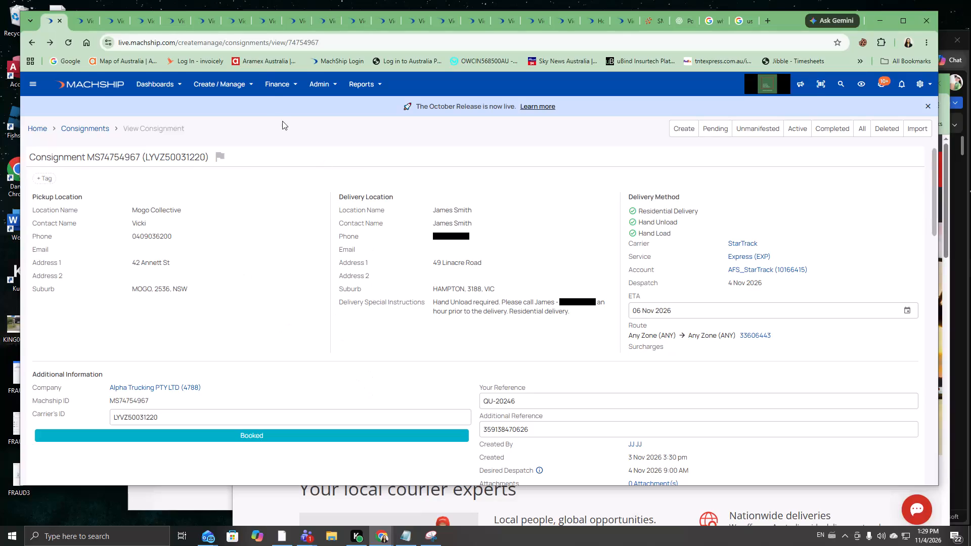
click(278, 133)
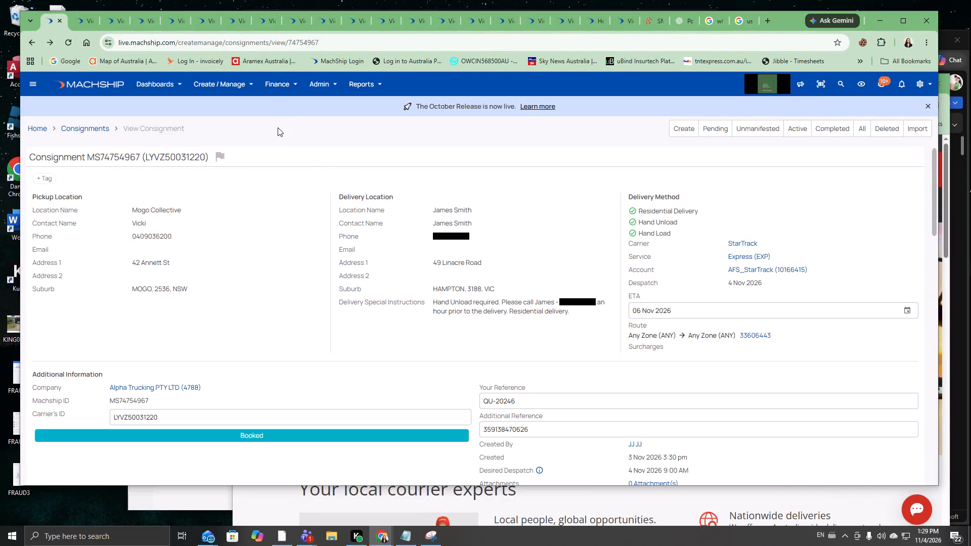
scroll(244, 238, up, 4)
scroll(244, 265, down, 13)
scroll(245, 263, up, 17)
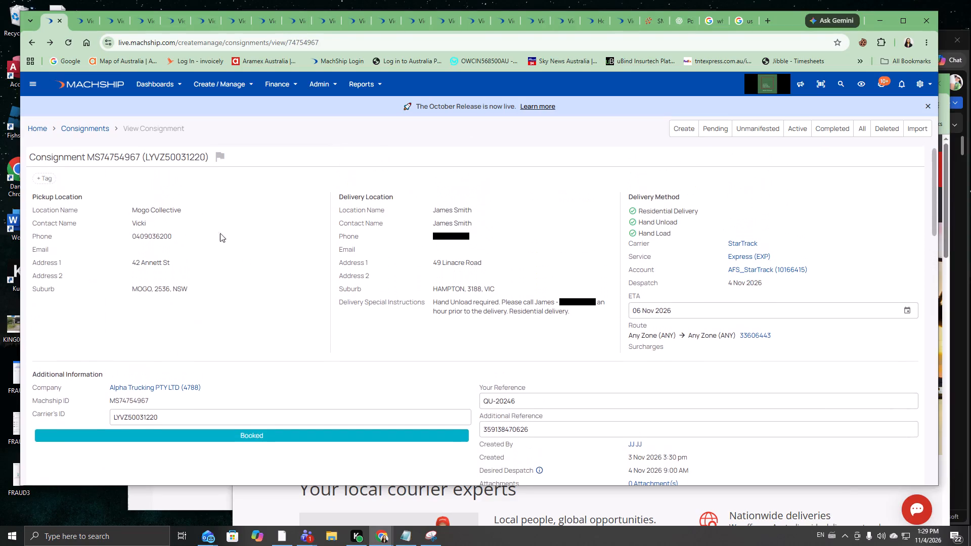
Copy the pickup location name "Mogo Collective" from the consignment and search Google for it, replacing the "what is VERB app" query.
drag(187, 212, 133, 212)
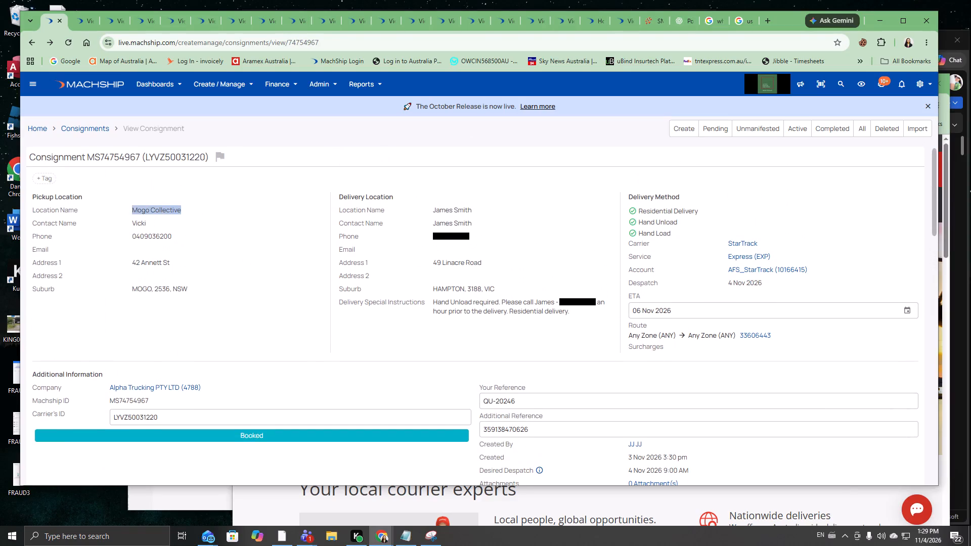
right_click(133, 212)
click(162, 231)
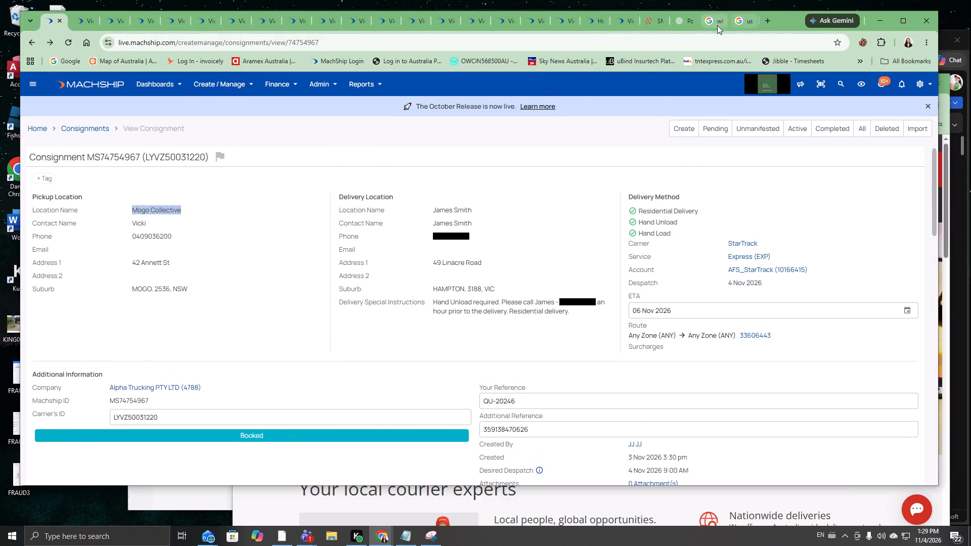
click(716, 26)
scroll(288, 204, up, 20)
scroll(288, 204, up, 4)
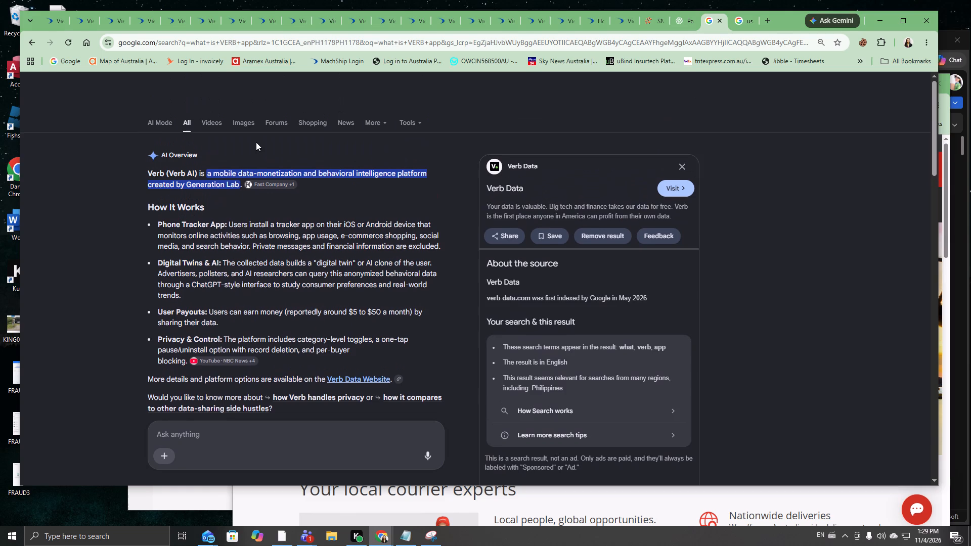
scroll(256, 142, up, 7)
drag(224, 98, 128, 101)
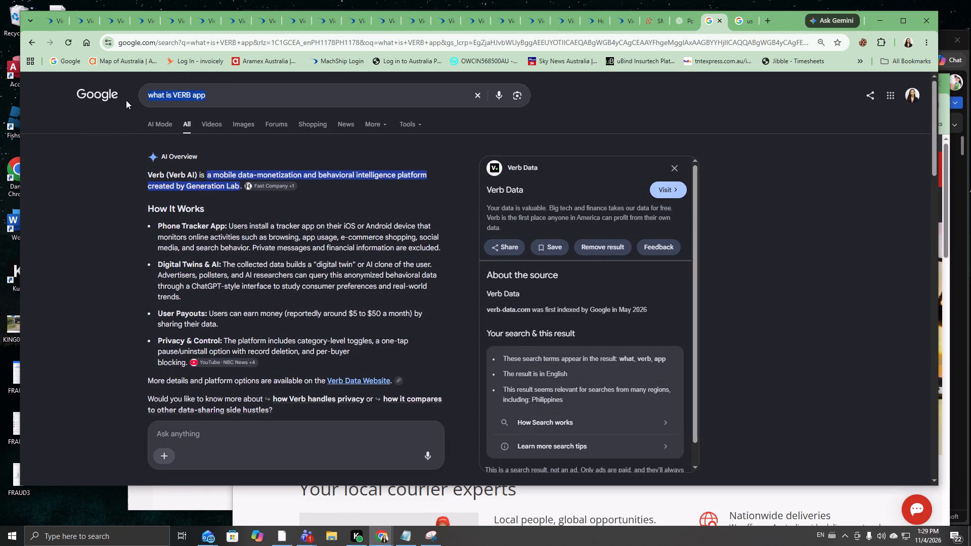
key(ctrl+v)
key(Return)
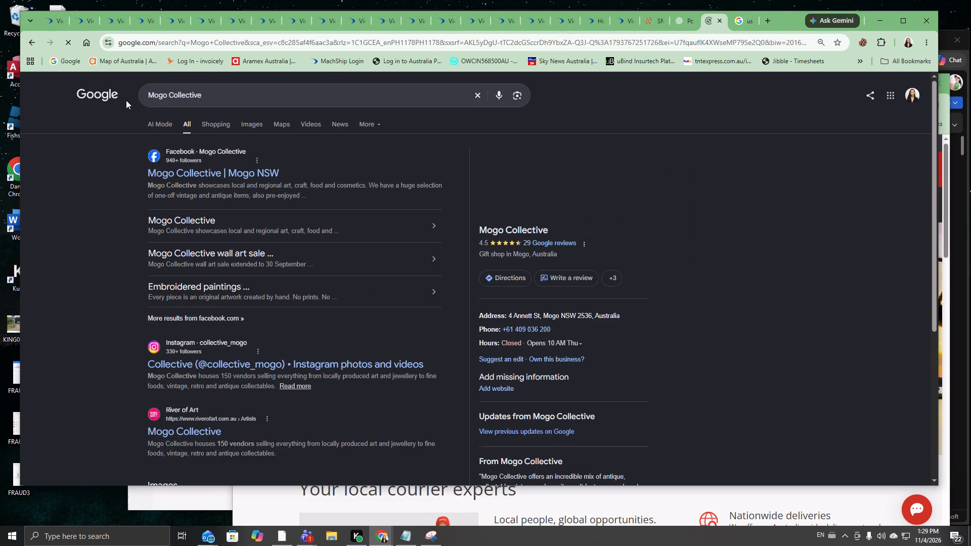
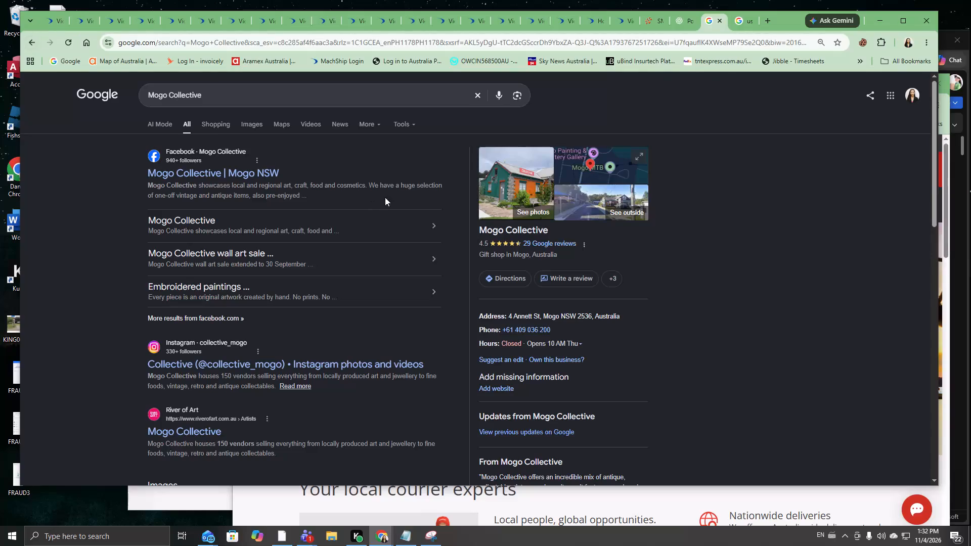
click(37, 22)
click(51, 22)
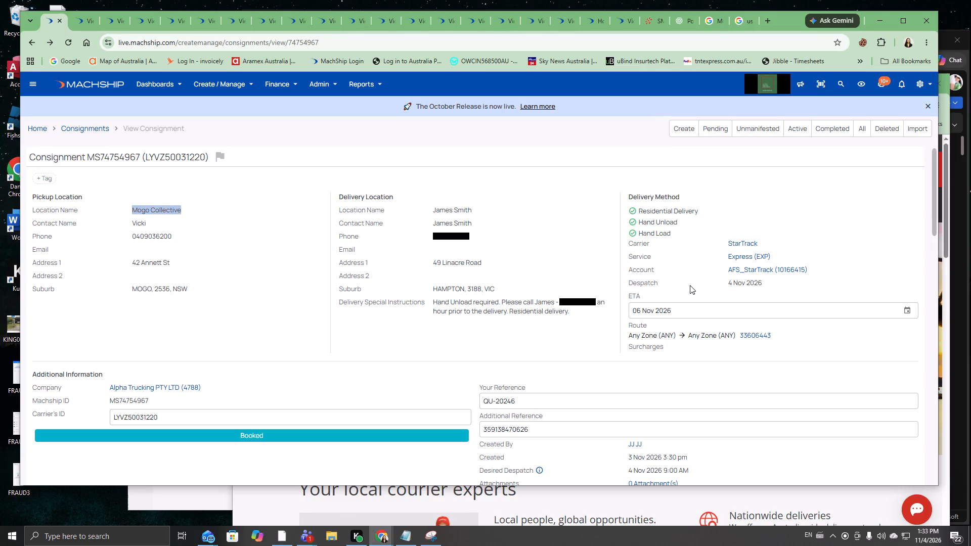
Search Google in a new tab for "how to spot legit hegerbaby lotion".
click(766, 21)
click(741, 42)
key(h)
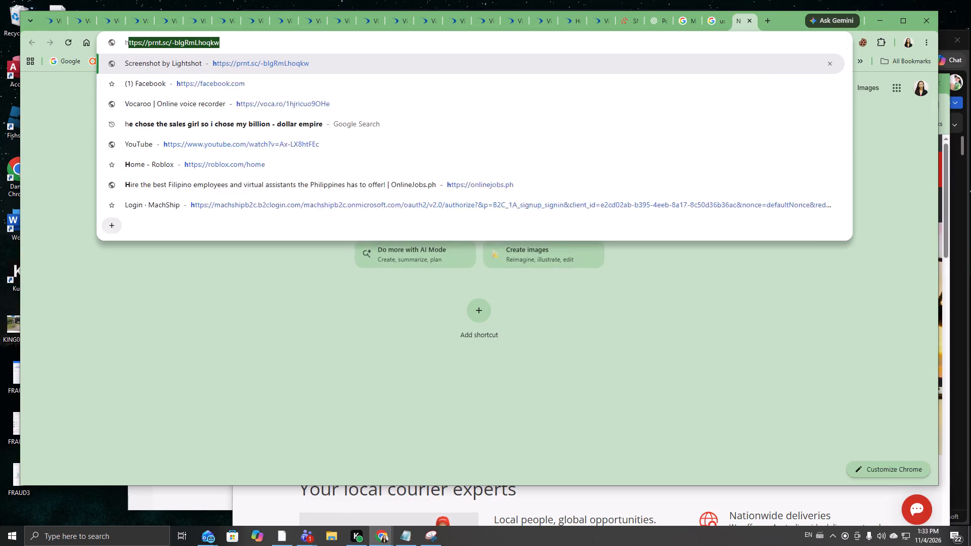
key(BackSpace)
text(ow rio)
key(BackSpace)
key(BackSpace)
key(BackSpace)
text(to spot fake)
key(space)
key(BackSpace)
key(BackSpace)
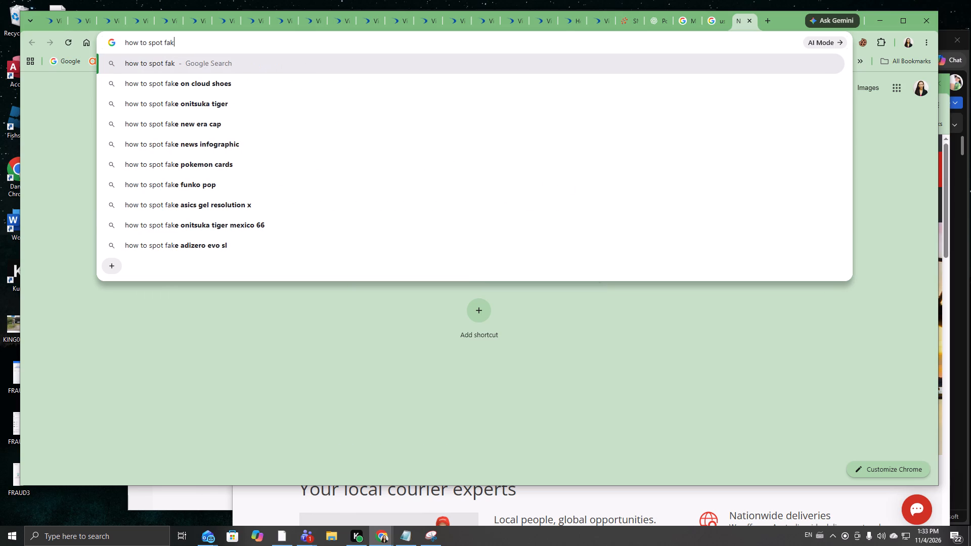
key(BackSpace)
key(BackSpace)
key(BackSpace)
text(legit he)
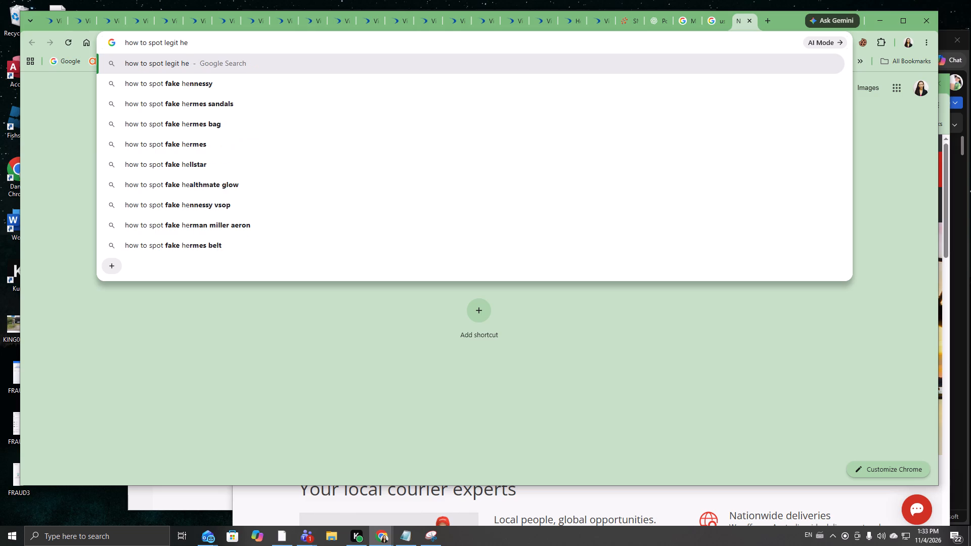
text(gerbabt)
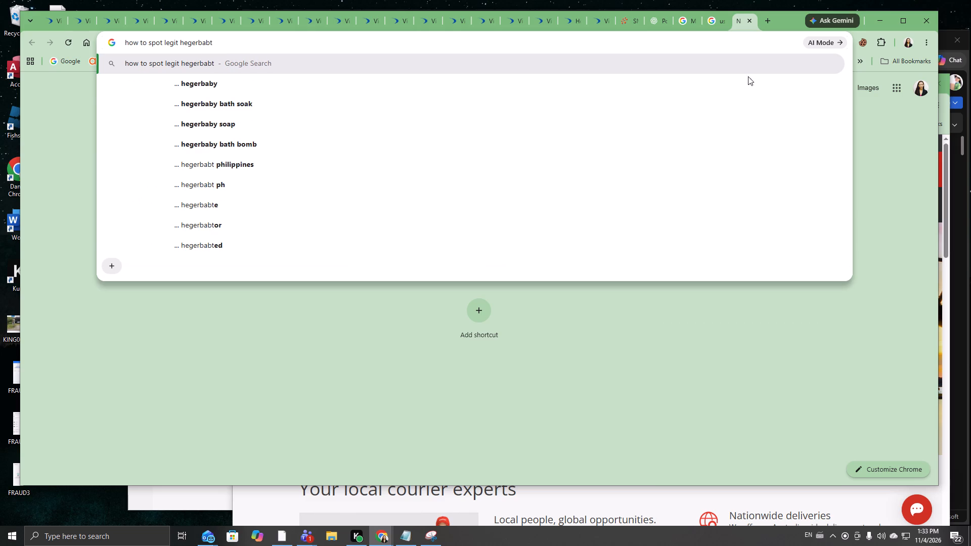
click(299, 46)
key(BackSpace)
text(y l)
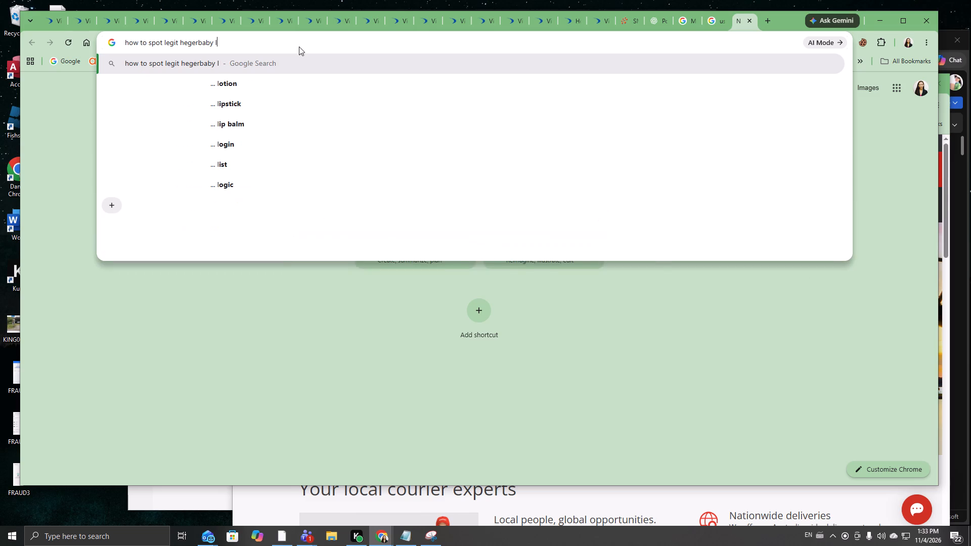
double_click(231, 85)
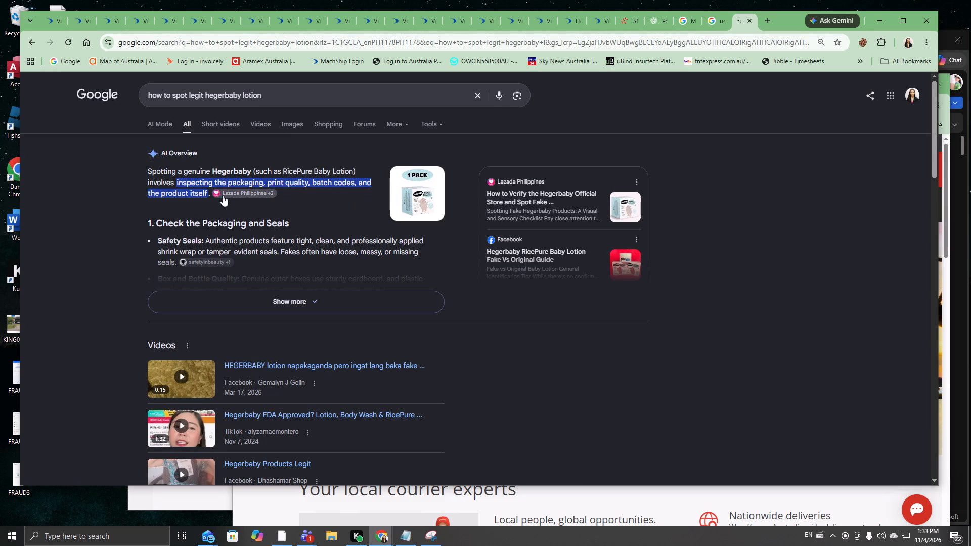
Expand the AI Overview and read its guidance on checking packaging, batch codes and dates of Hegerbaby lotion.
click(89, 230)
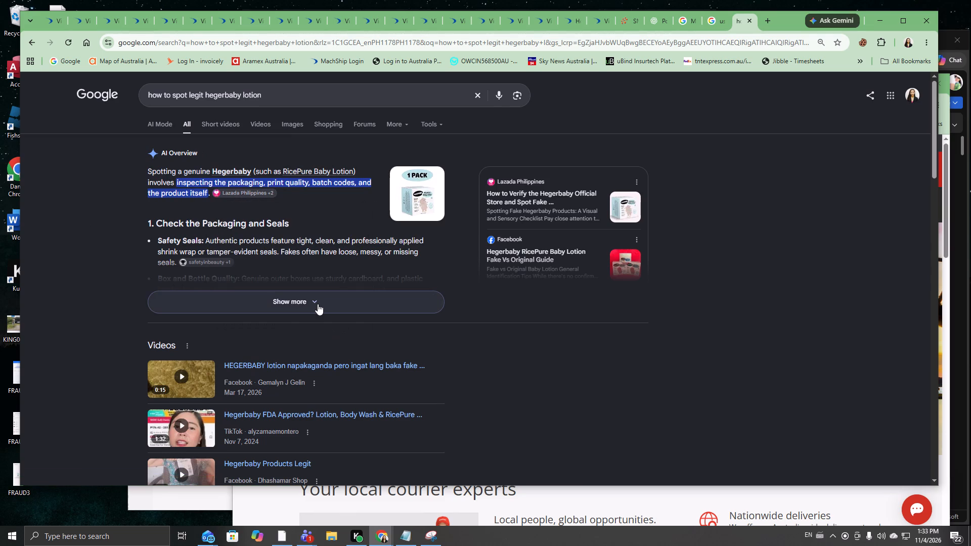
double_click(318, 304)
scroll(368, 265, down, 2)
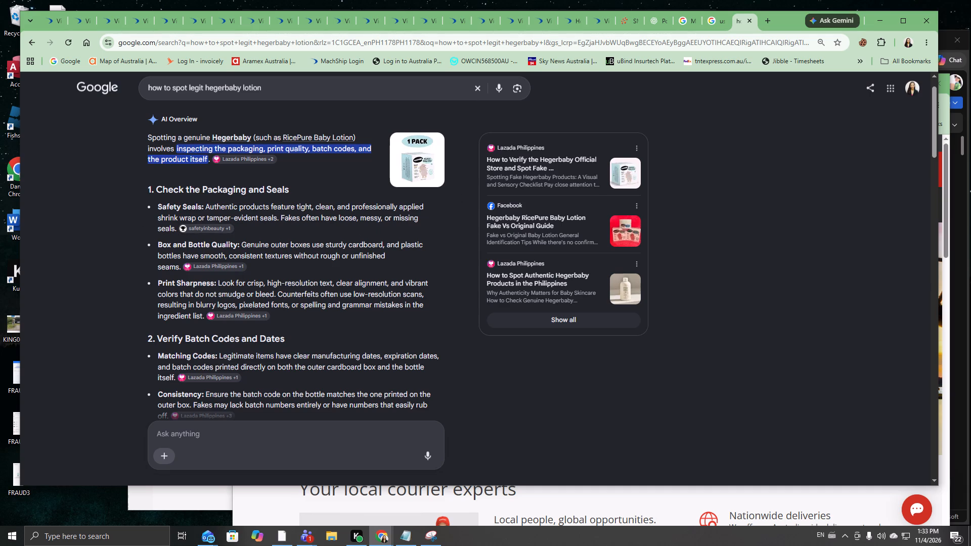
scroll(351, 285, down, 2)
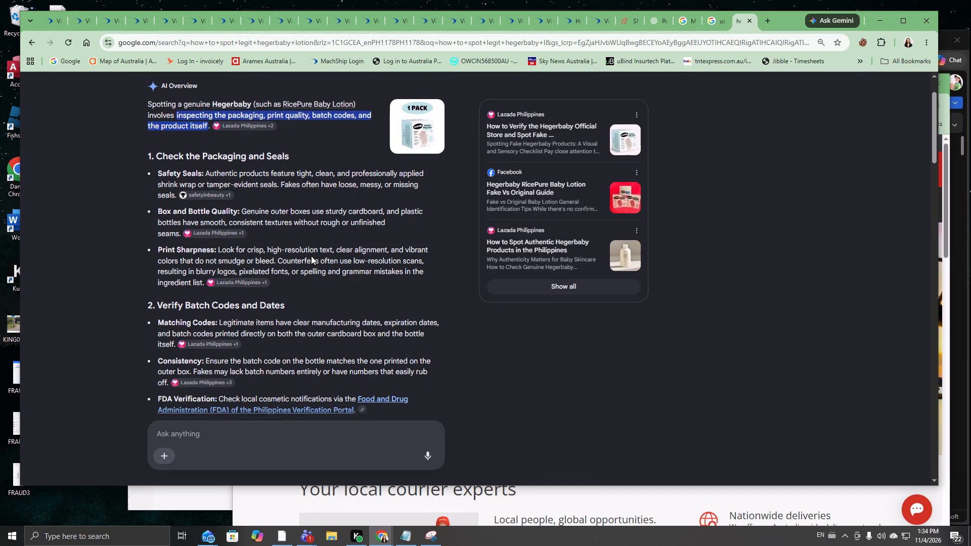
scroll(294, 345, down, 16)
scroll(297, 362, down, 7)
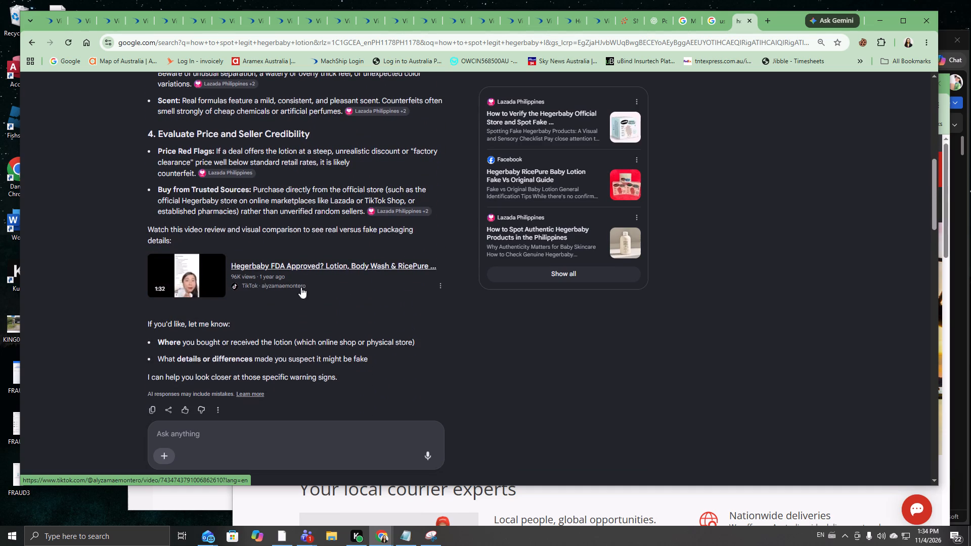
Skim the end of the Hegerbaby lotion AI Overview and the video results below it.
scroll(296, 320, down, 10)
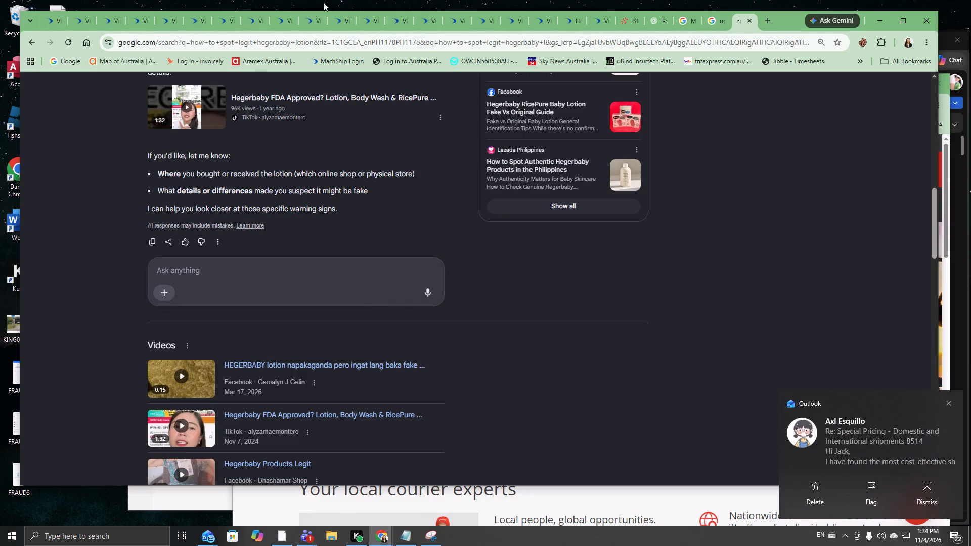
click(53, 24)
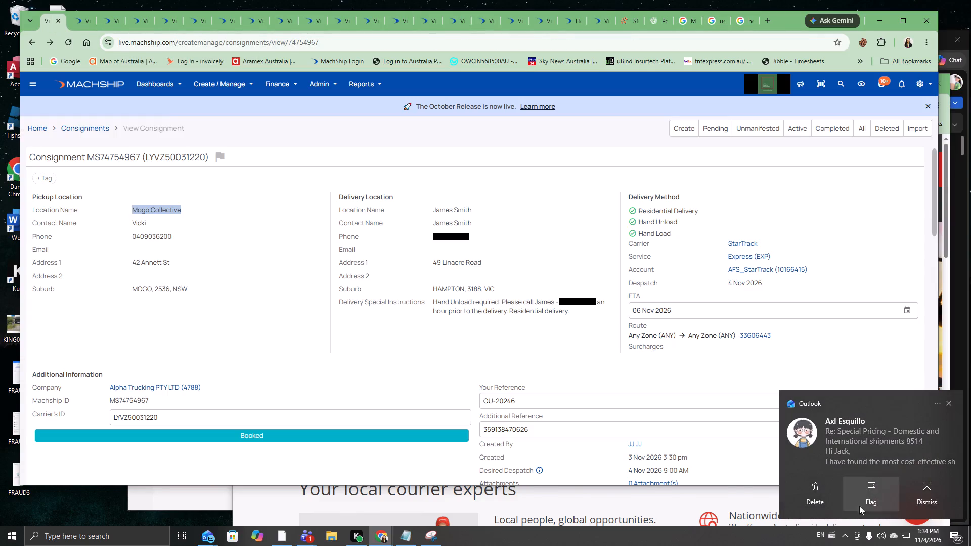
click(252, 256)
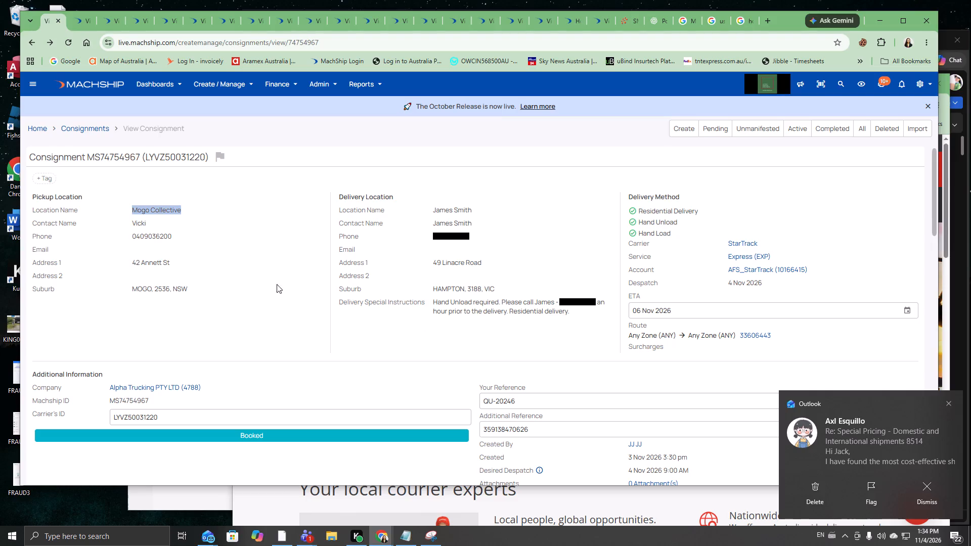
click(949, 403)
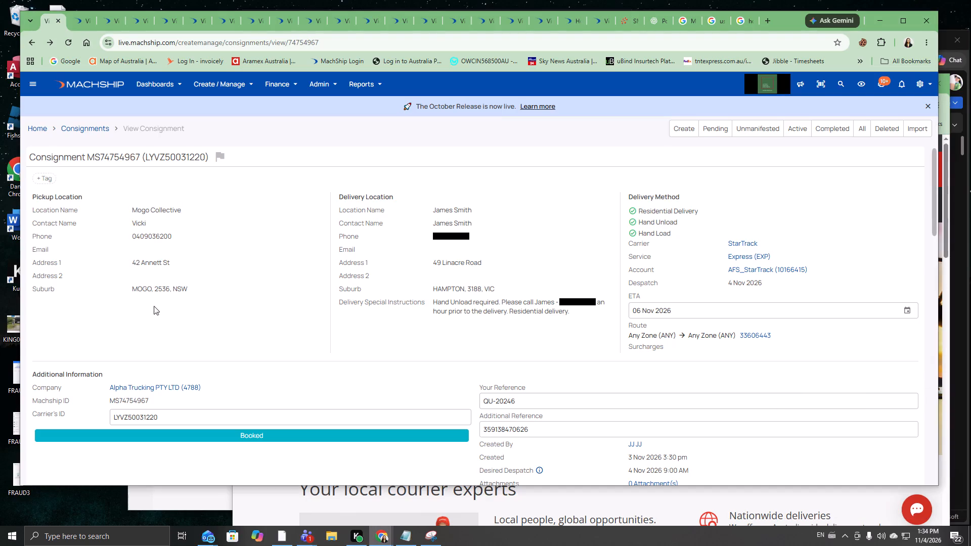
Review the consignment's items, pricing, integration files and activity log down to the manifest notes.
click(286, 262)
scroll(285, 265, down, 20)
scroll(285, 265, down, 4)
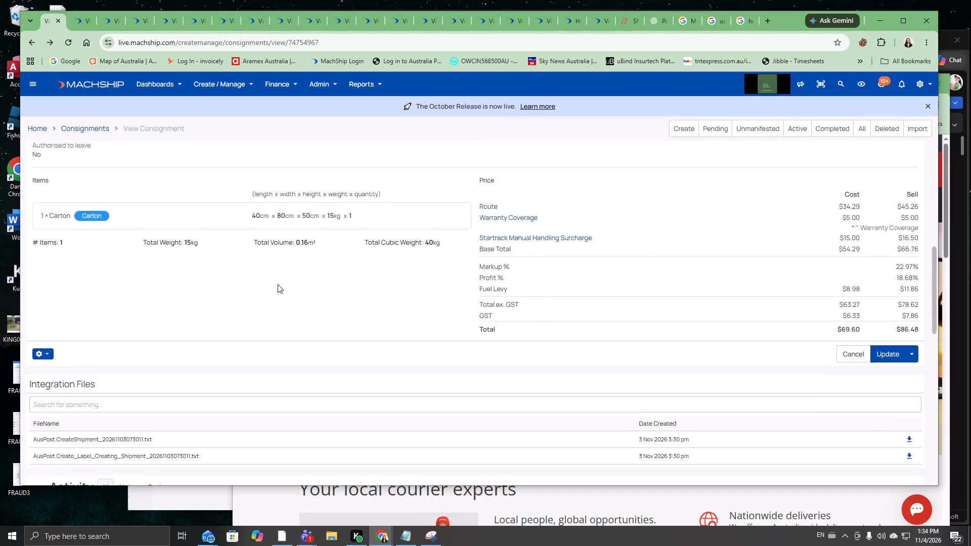
scroll(278, 284, down, 17)
scroll(279, 286, up, 1)
scroll(164, 320, down, 3)
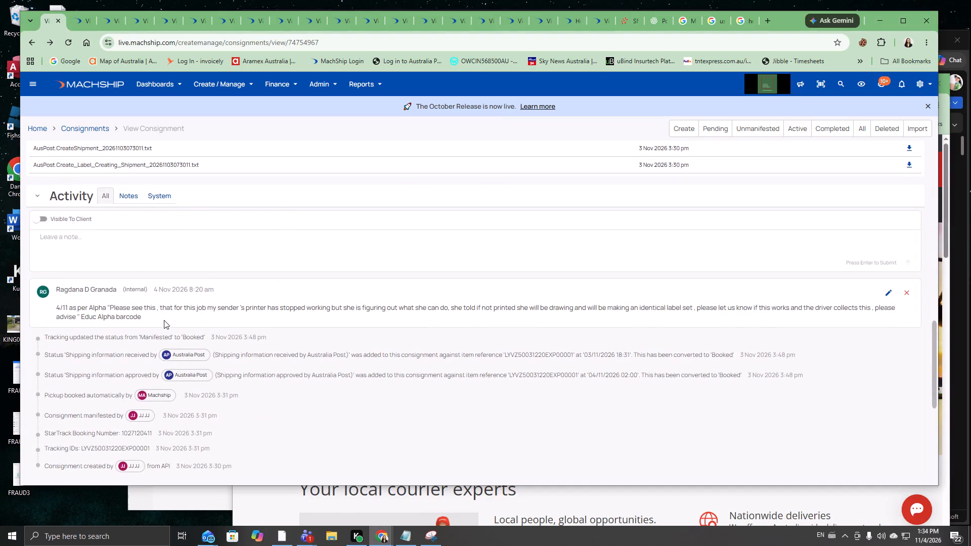
scroll(164, 320, down, 4)
Examine the StarTrack booking number in the consignment's activity log, highlighting its digits while reading.
drag(120, 317, 154, 316)
click(155, 321)
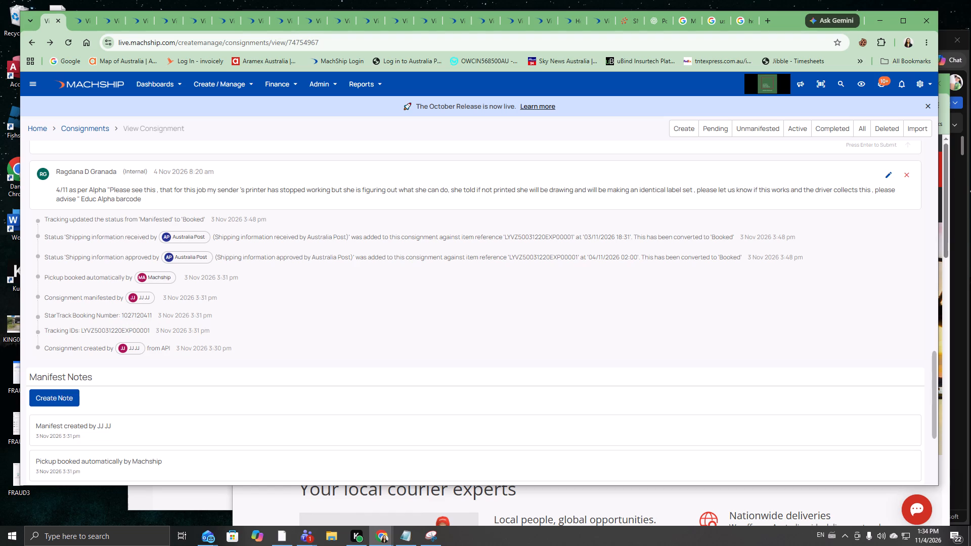
drag(122, 317, 135, 316)
click(136, 319)
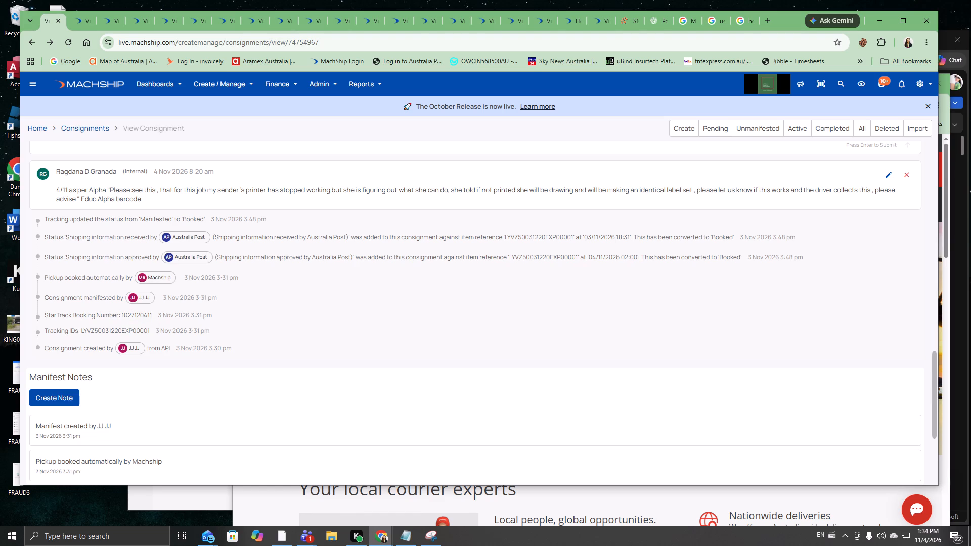
click(129, 313)
drag(139, 316, 148, 318)
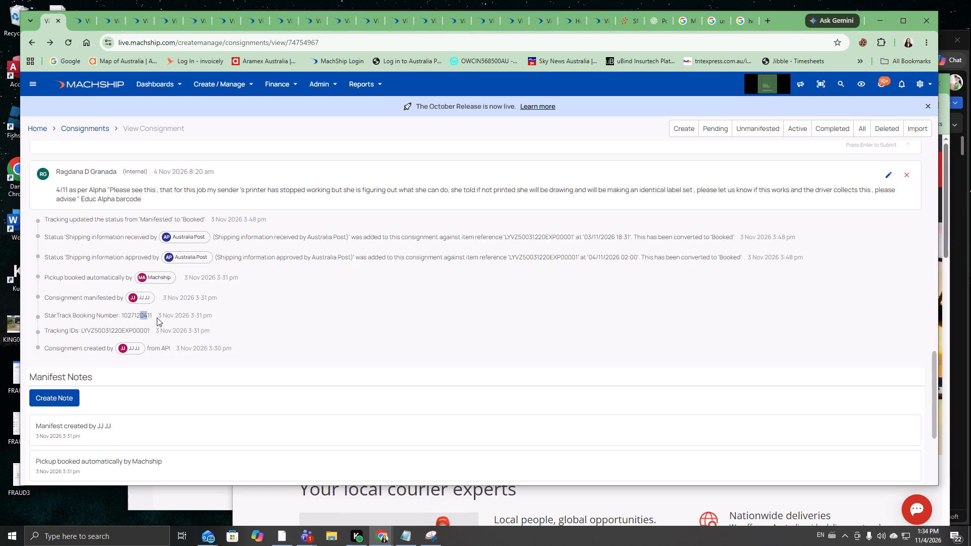
click(155, 316)
click(150, 313)
click(151, 315)
scroll(197, 340, up, 16)
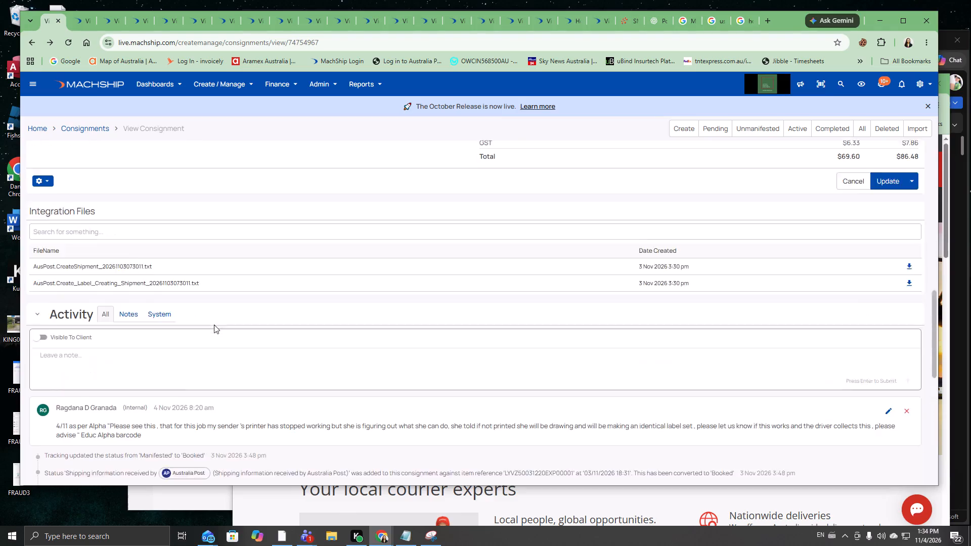
scroll(214, 325, up, 20)
scroll(214, 325, up, 10)
scroll(261, 245, up, 5)
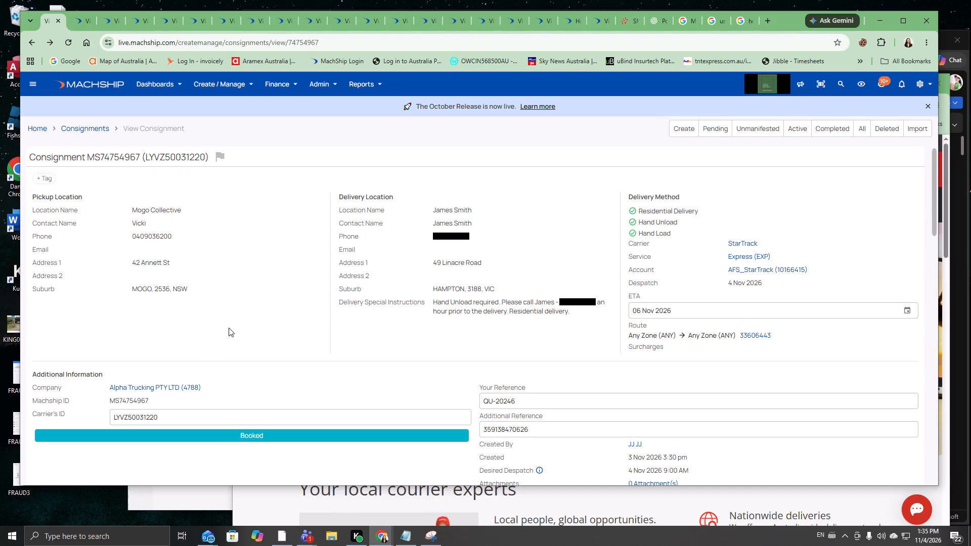
Capture a new snip of the consignment's pickup location details, from the location name down to the suburb, with Snipping Tool.
click(440, 543)
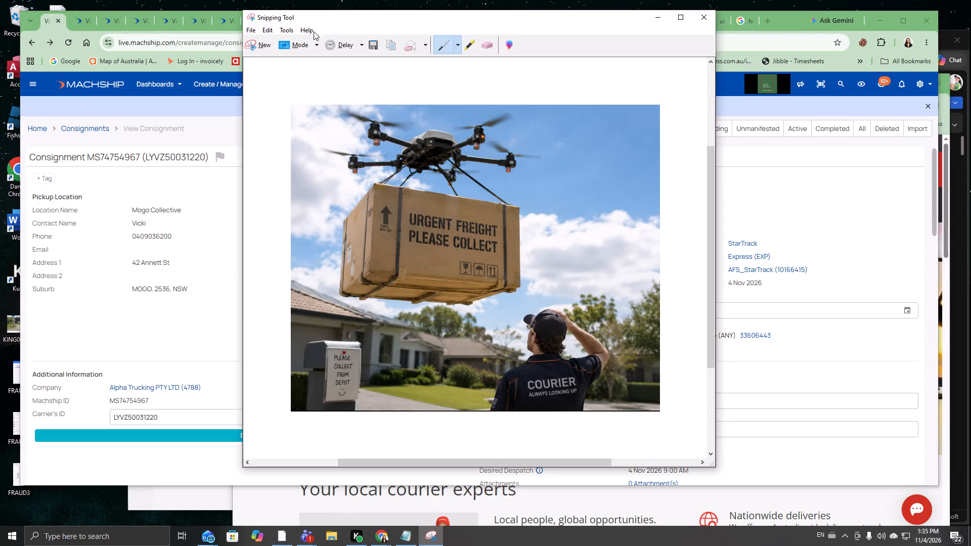
click(265, 45)
drag(119, 187, 123, 279)
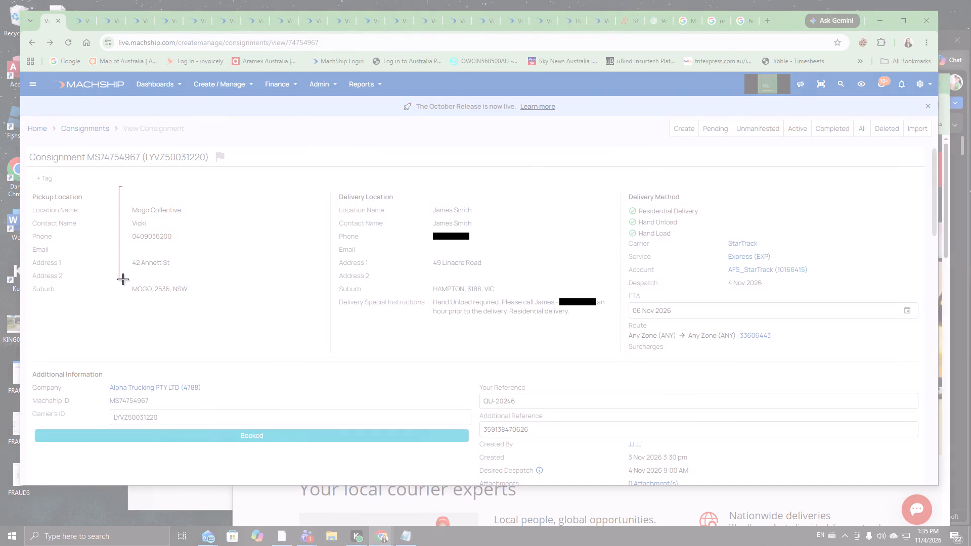
drag(123, 279, 220, 330)
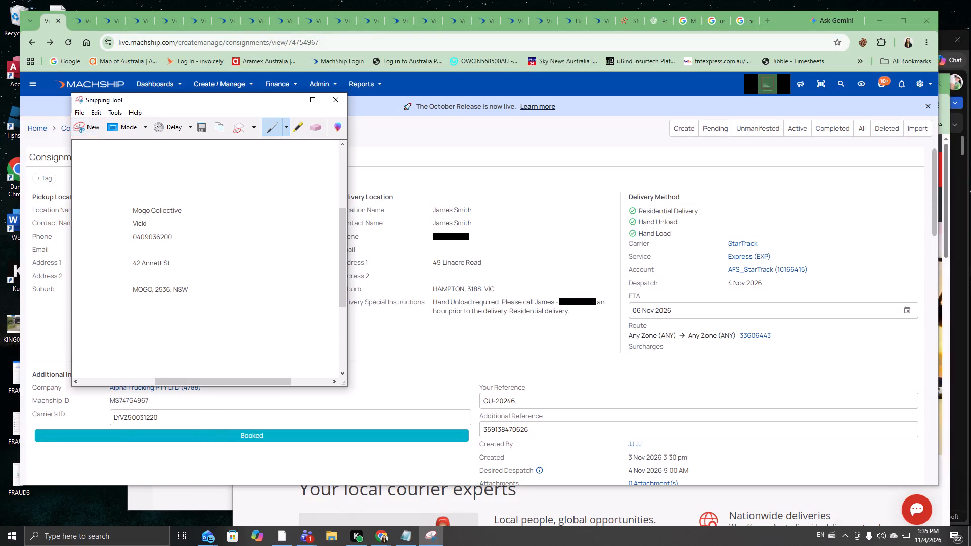
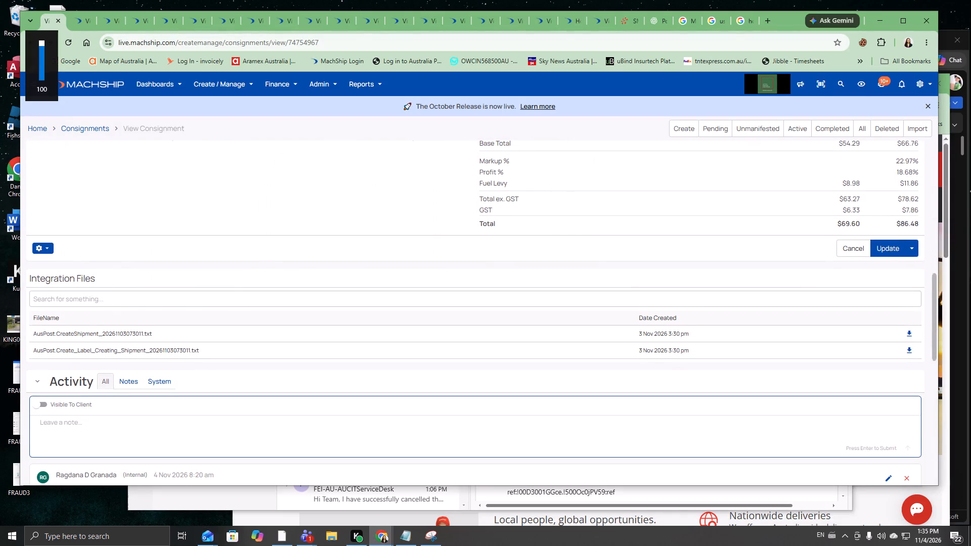
Begin an internal activity note on the consignment with the date 4/11.
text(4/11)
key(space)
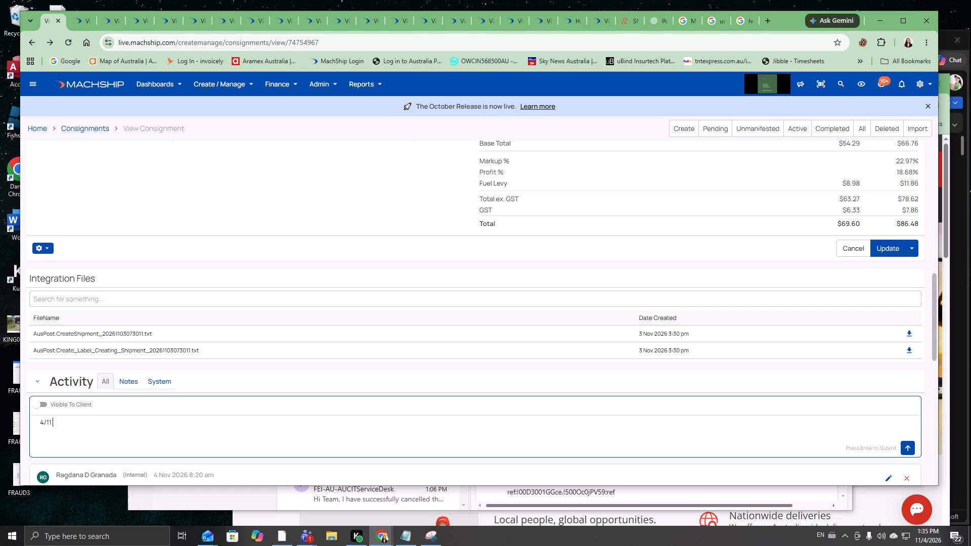
text(drivwer arrived at)
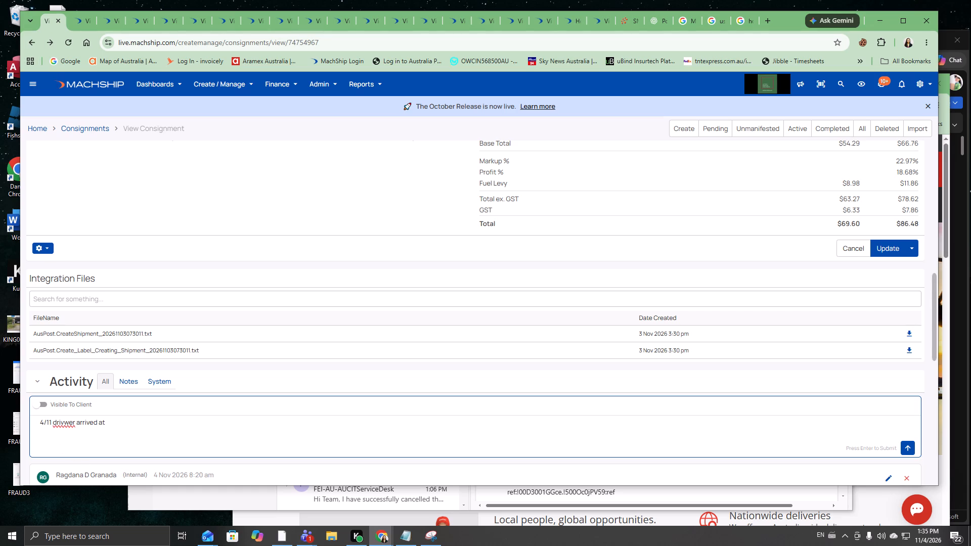
click(69, 422)
key(BackSpace)
click(121, 414)
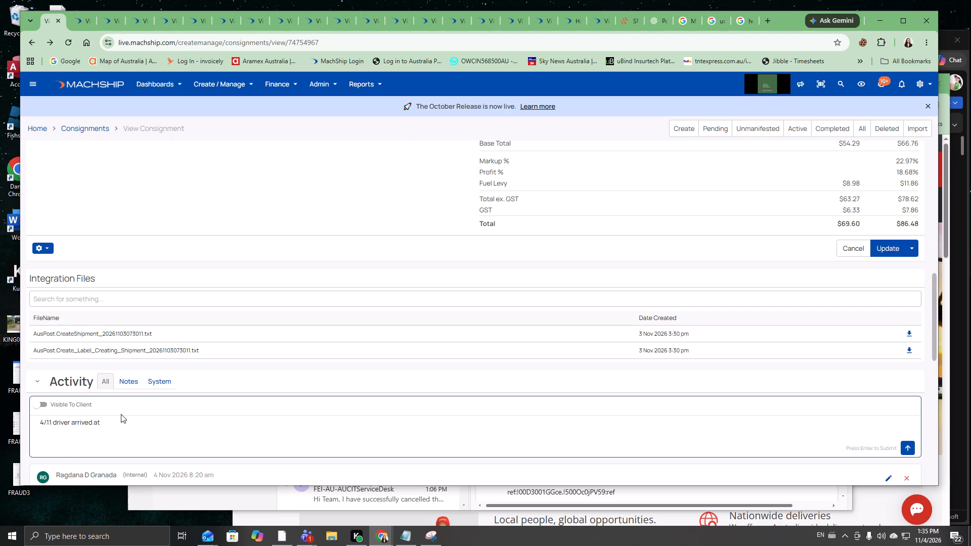
click(52, 421)
key(space)
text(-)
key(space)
click(126, 423)
key(space)
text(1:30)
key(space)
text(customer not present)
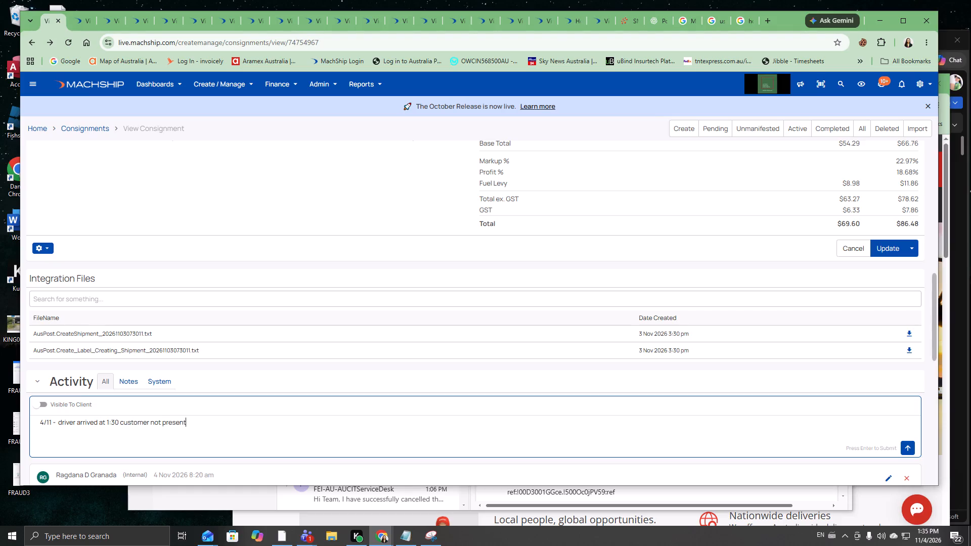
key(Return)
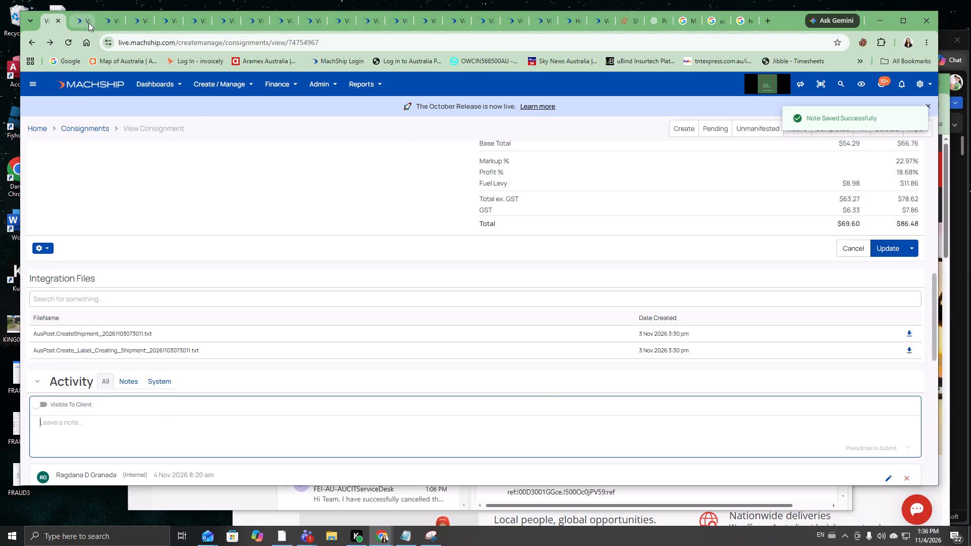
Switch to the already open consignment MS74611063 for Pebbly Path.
double_click(80, 25)
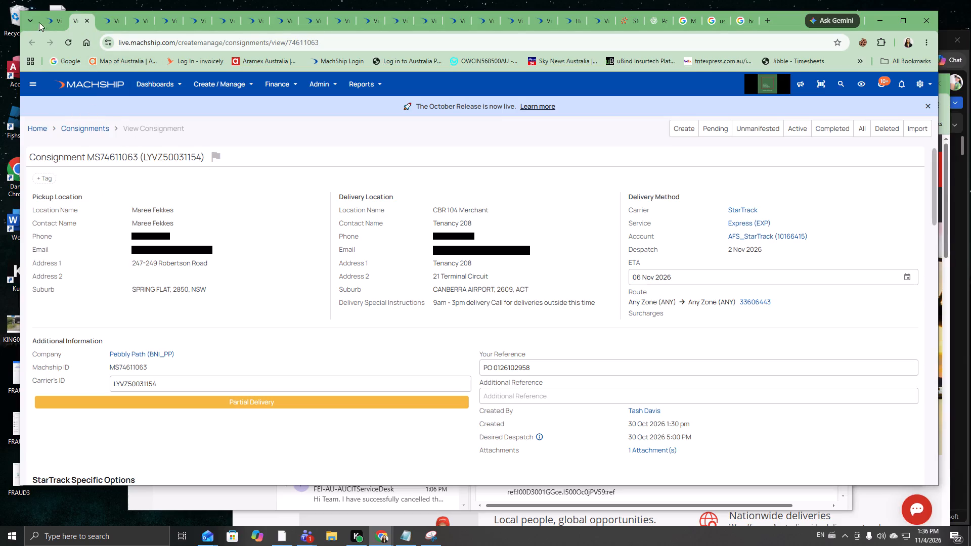
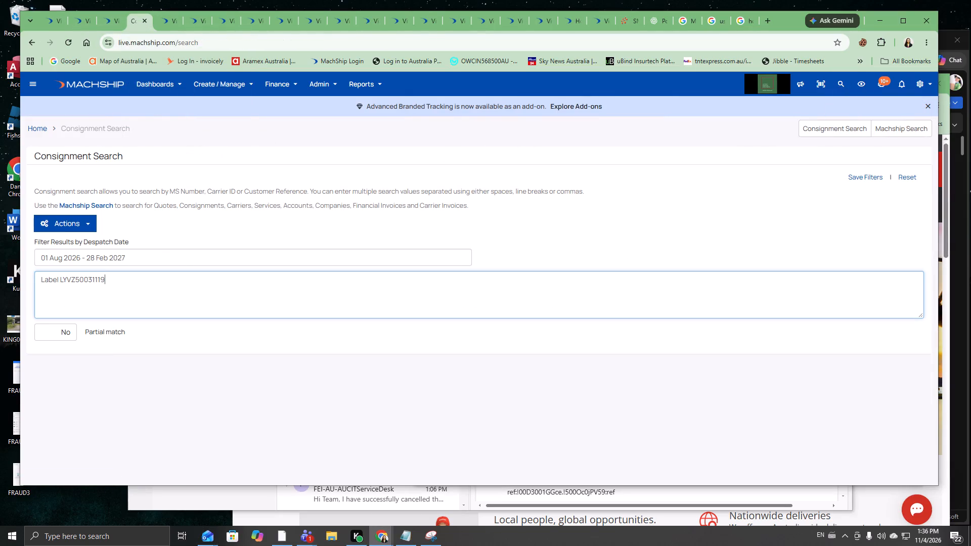
click(61, 280)
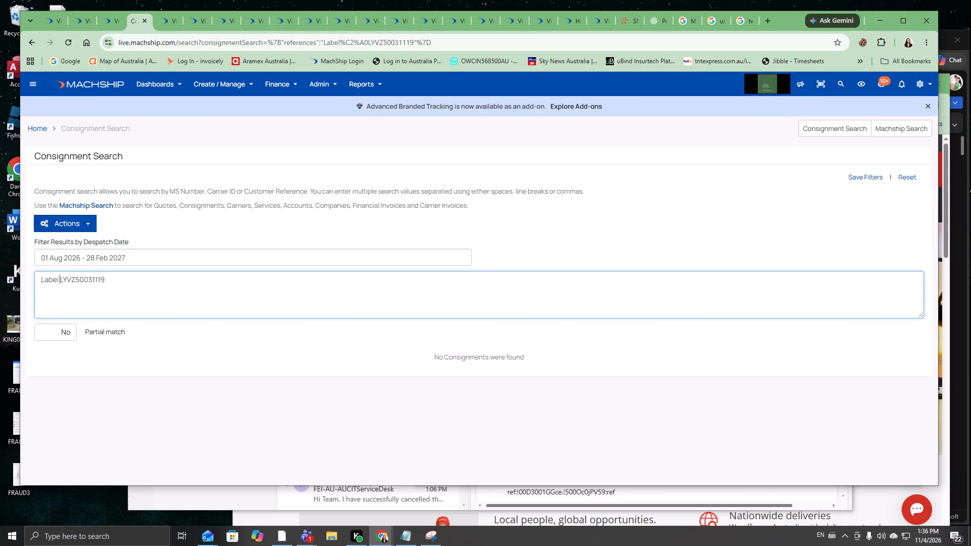
key(BackSpace)
key(BackSpace)
key(BackSpace)
key(BackSpace)
key(BackSpace)
key(BackSpace)
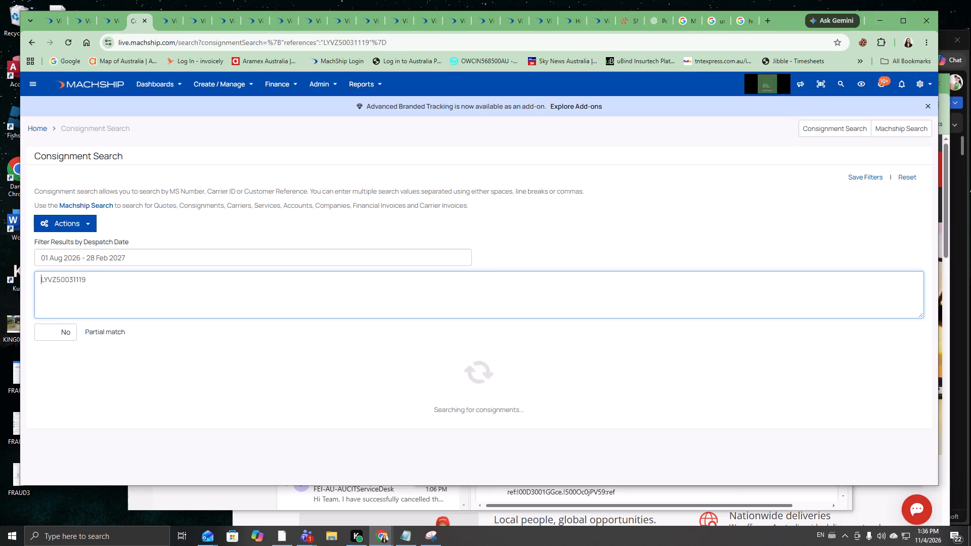
click(67, 368)
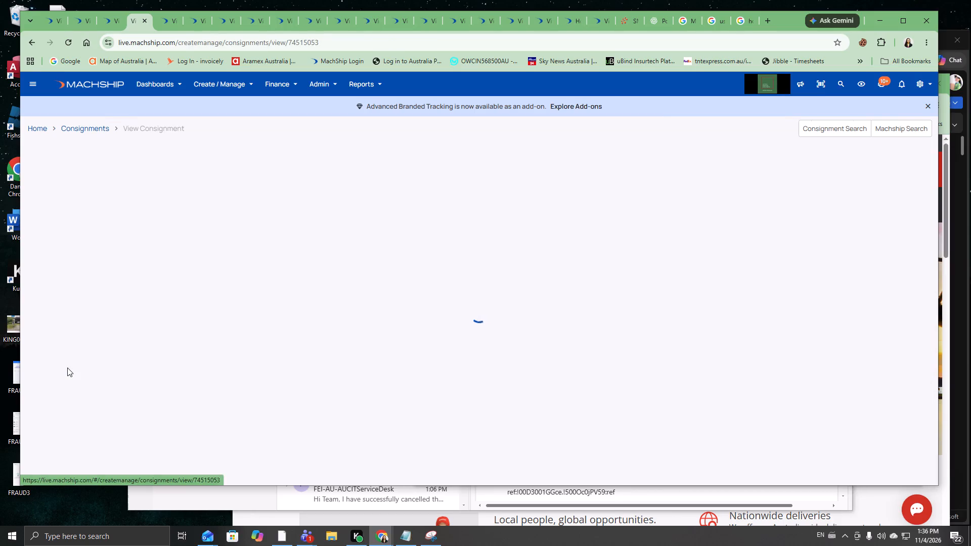
scroll(350, 353, down, 20)
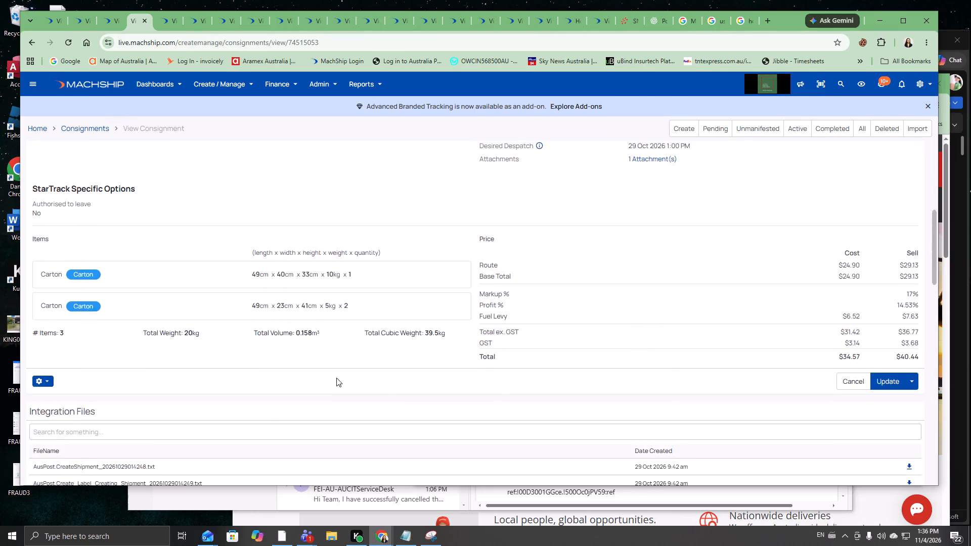
scroll(336, 378, down, 13)
click(172, 288)
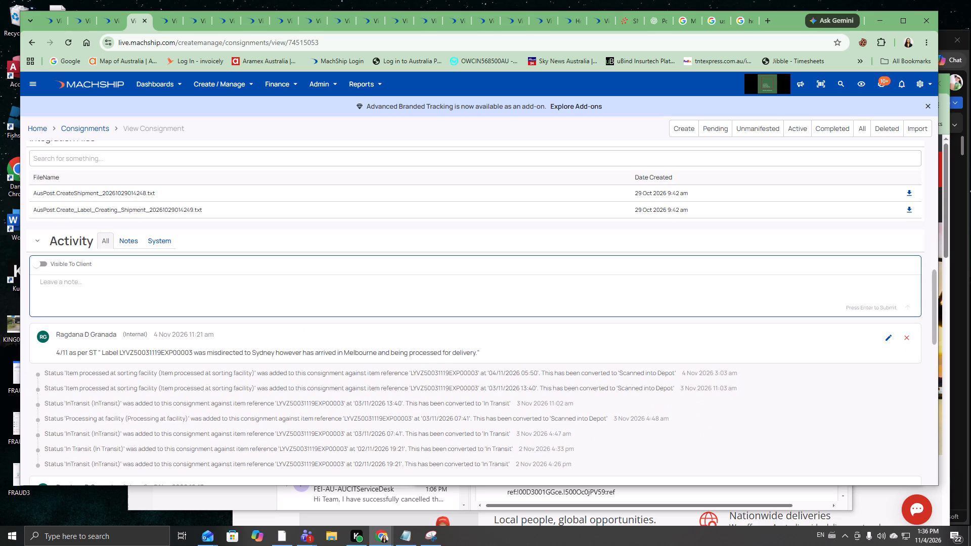
click(151, 285)
click(82, 21)
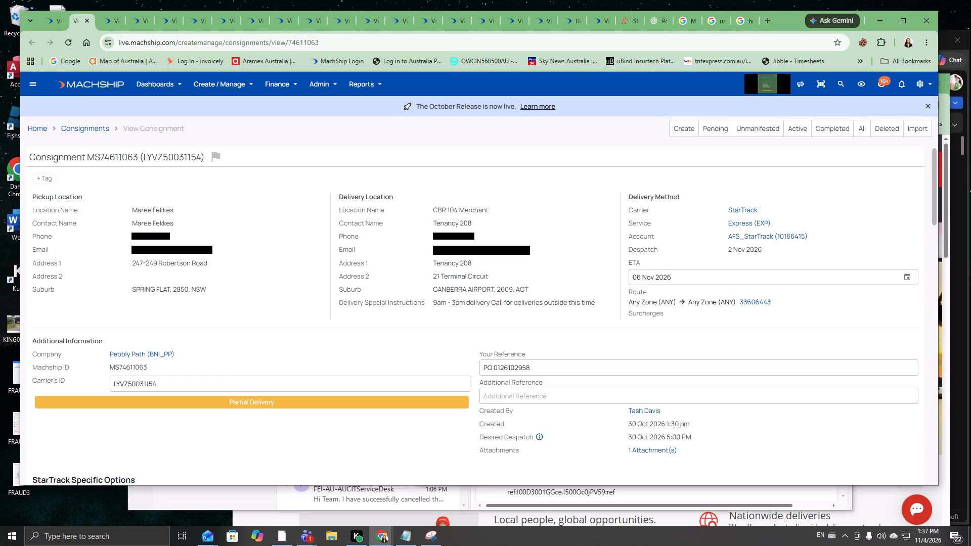
click(162, 160)
click(140, 24)
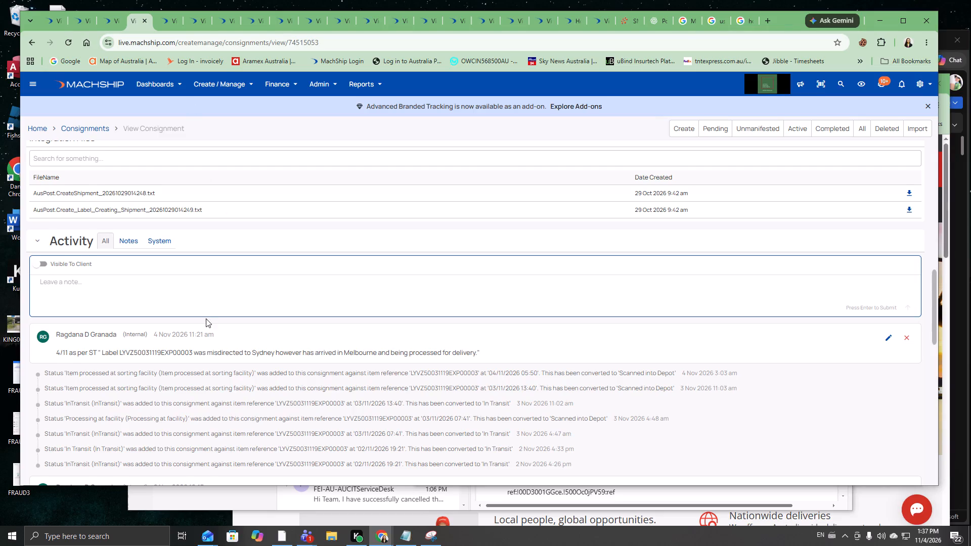
scroll(206, 318, up, 5)
scroll(189, 430, up, 3)
scroll(235, 432, up, 11)
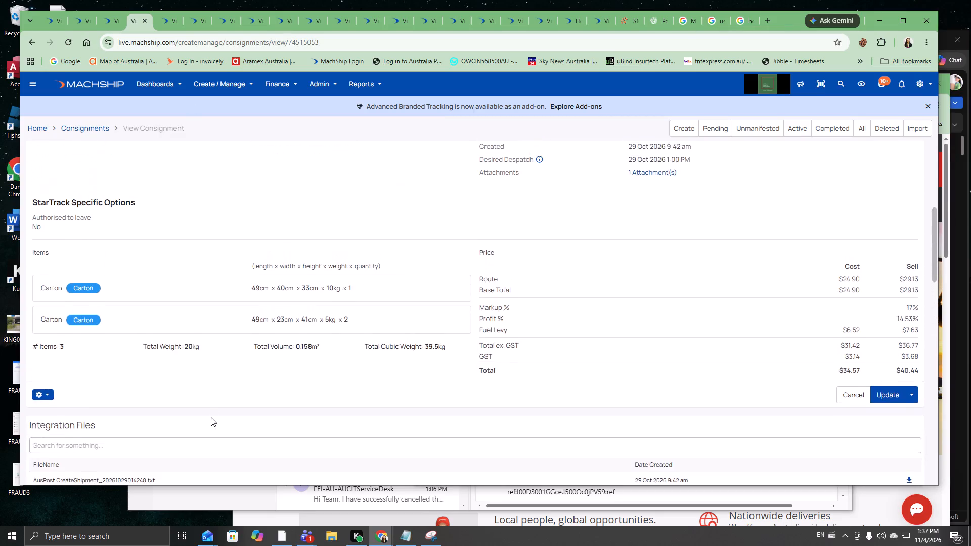
scroll(211, 417, up, 14)
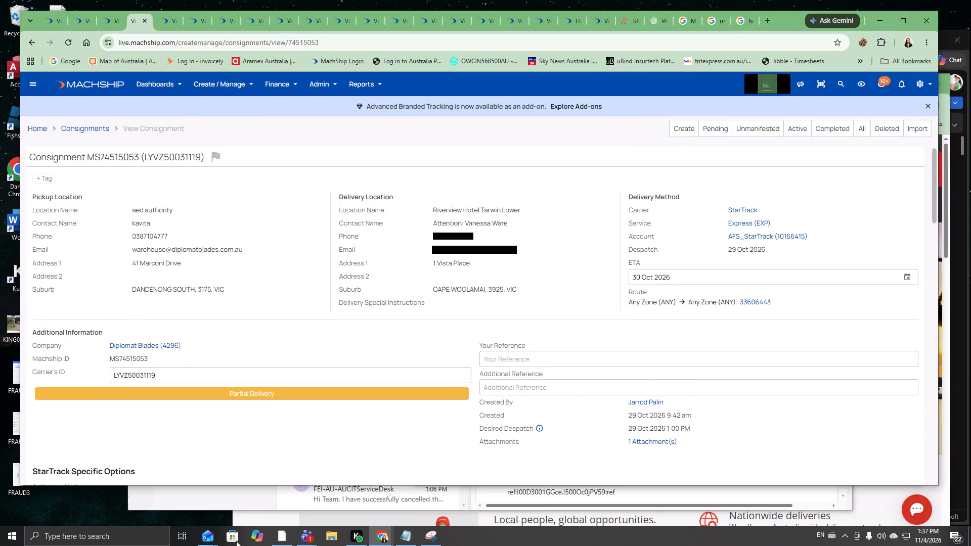
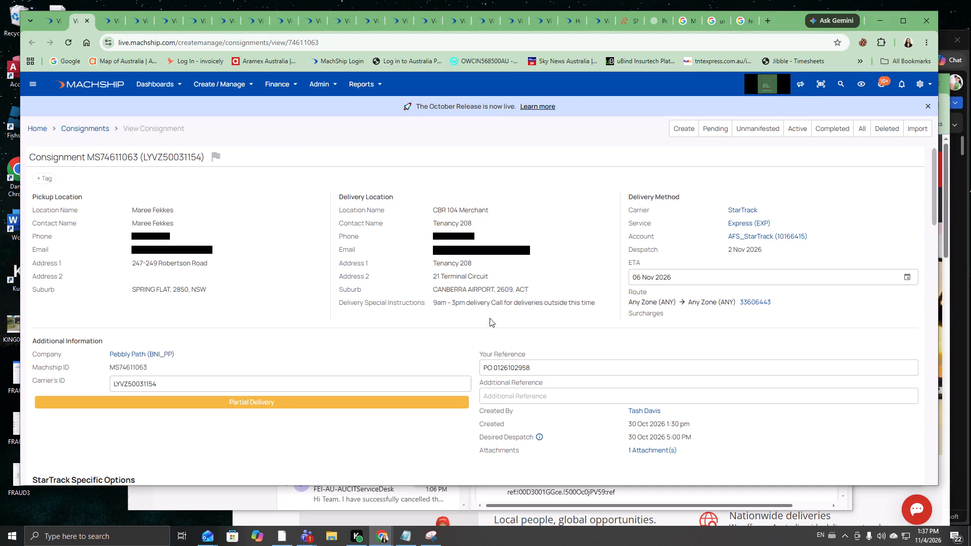
click(137, 26)
scroll(227, 292, down, 20)
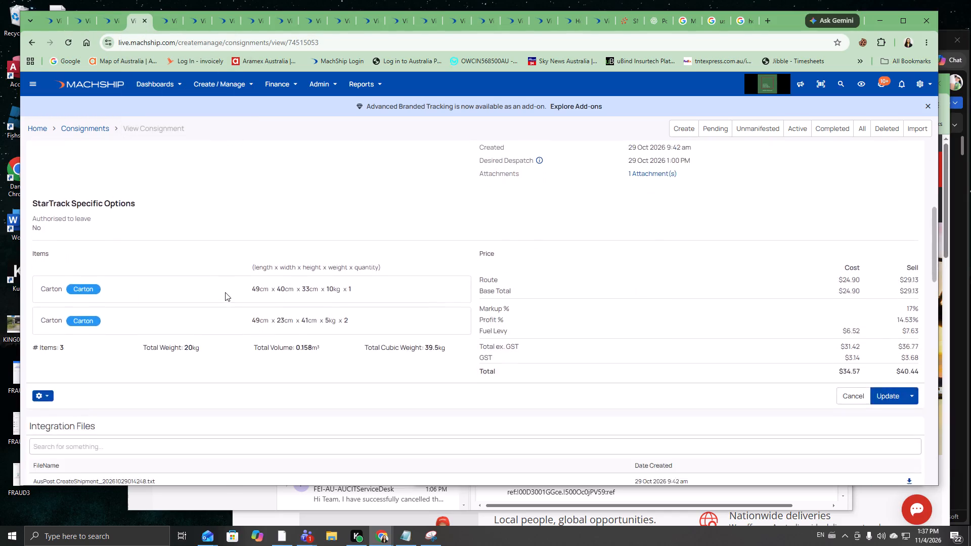
scroll(225, 292, down, 15)
drag(118, 320, 277, 320)
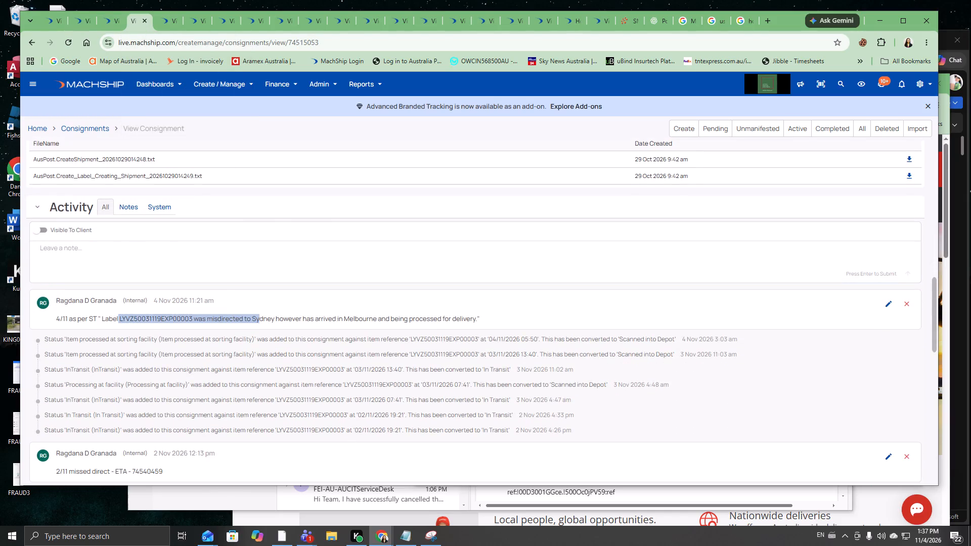
drag(277, 320, 480, 318)
click(535, 321)
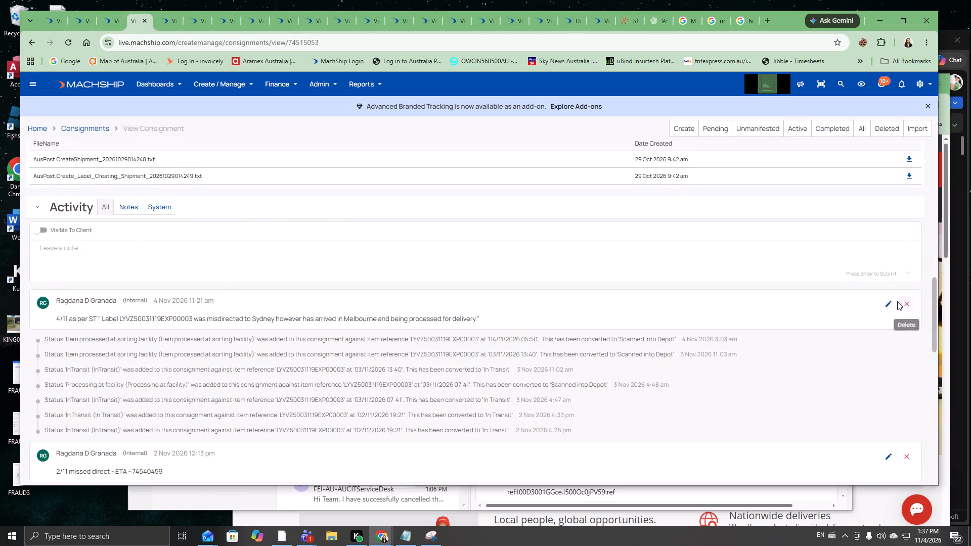
click(892, 301)
click(214, 361)
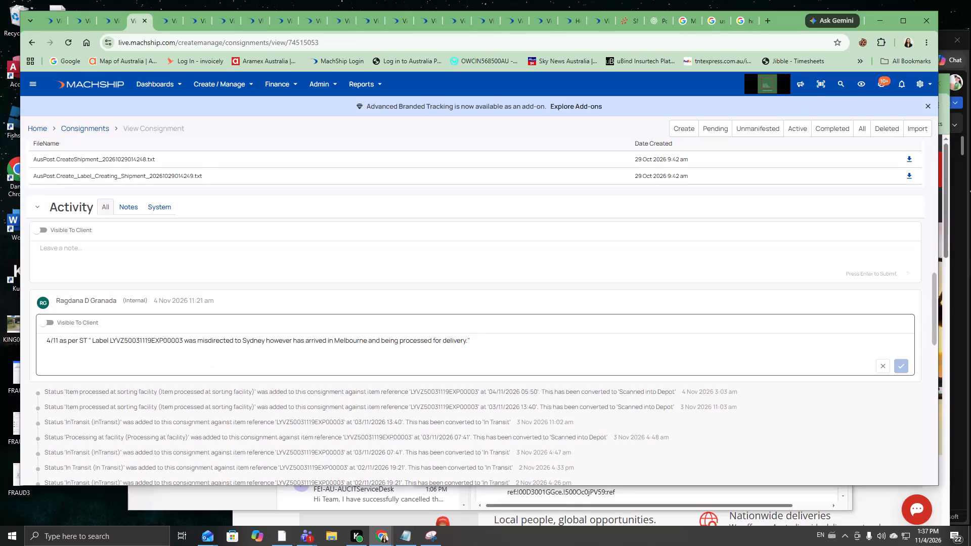
click(494, 341)
key(Return)
key(ctrl+v)
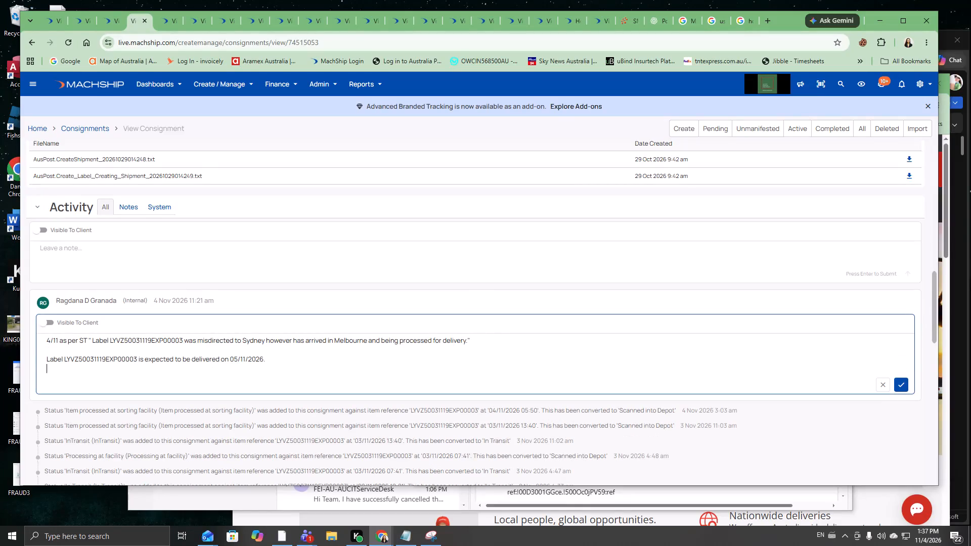
click(897, 385)
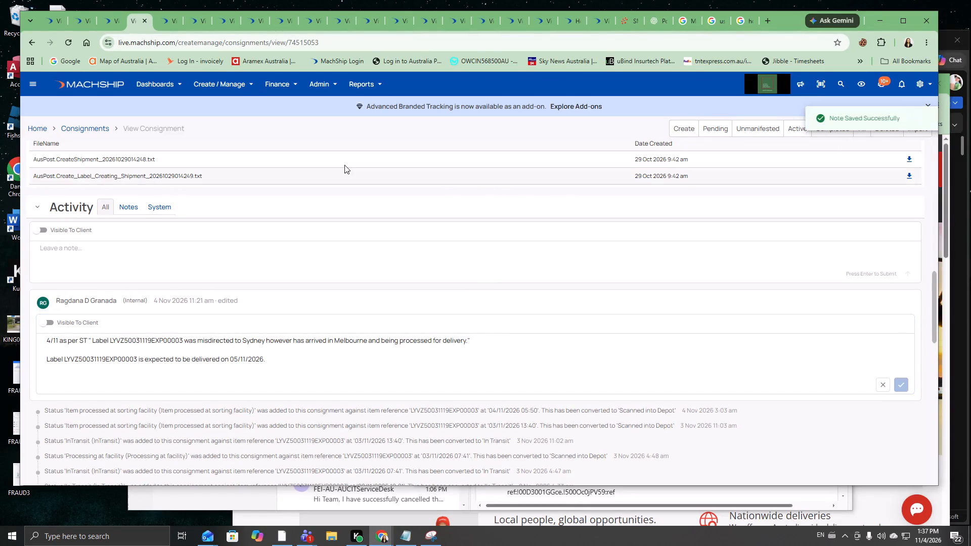
click(80, 23)
scroll(258, 377, down, 4)
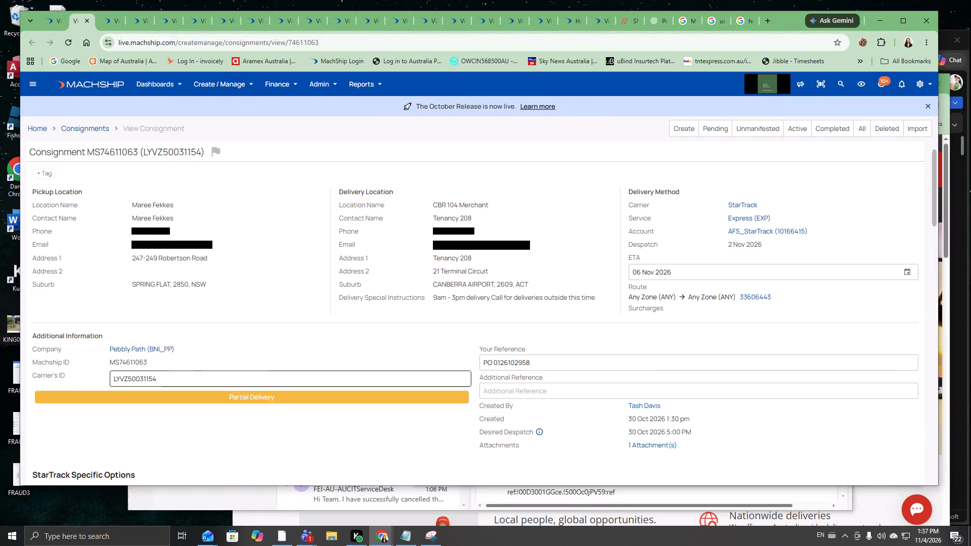
click(255, 334)
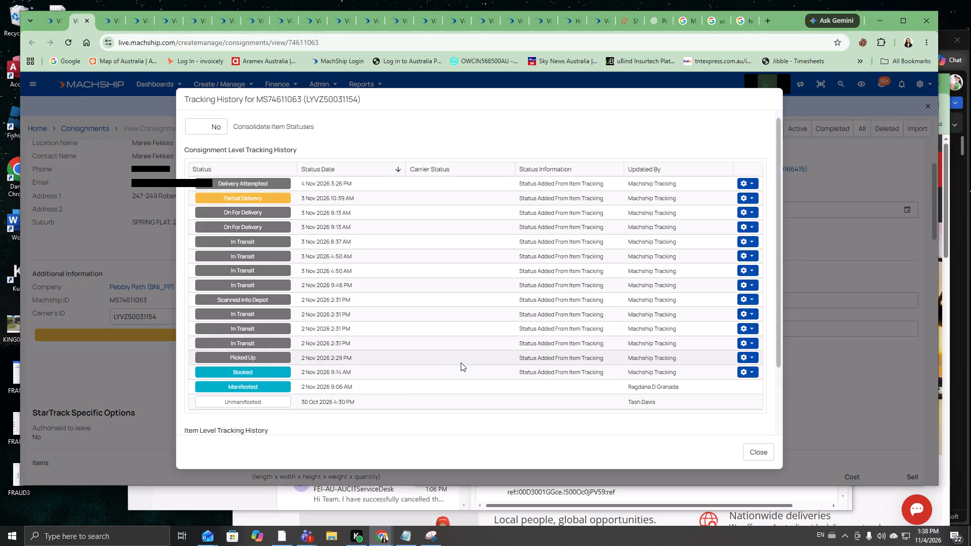
scroll(471, 375, up, 2)
click(762, 454)
scroll(475, 413, up, 4)
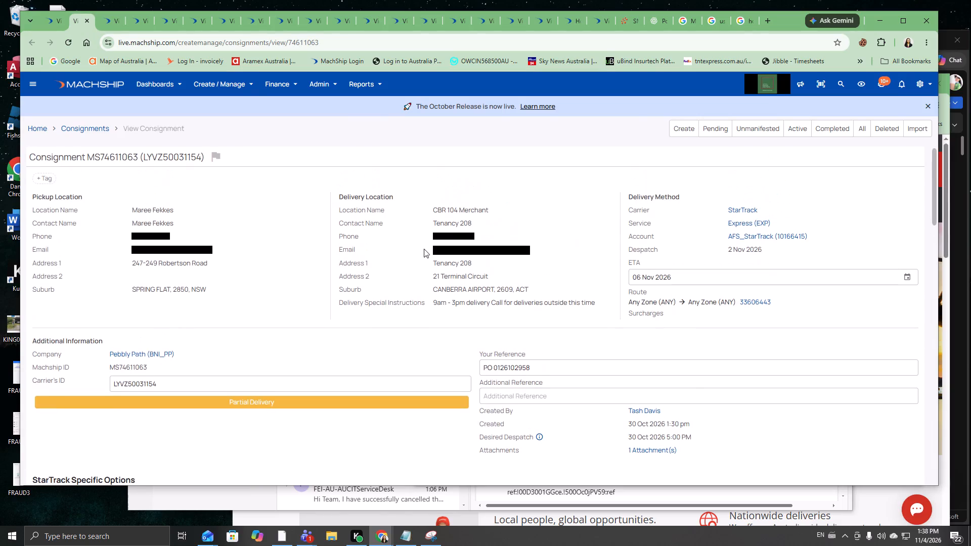
scroll(446, 302, down, 11)
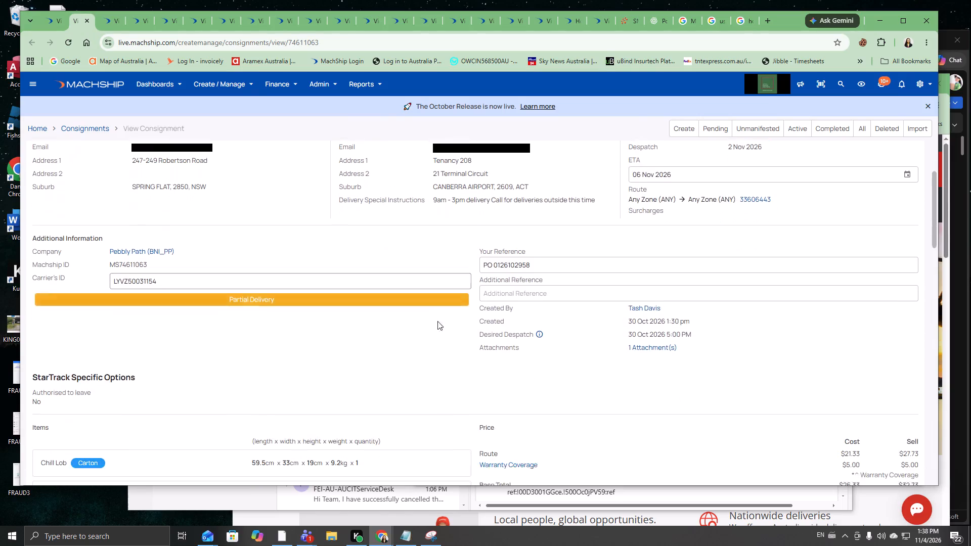
click(272, 221)
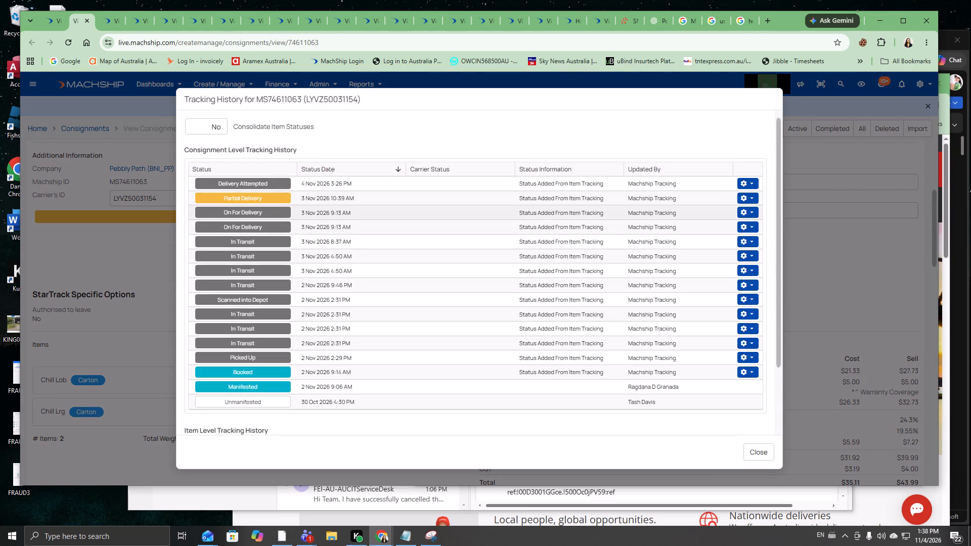
drag(303, 212, 373, 212)
click(372, 233)
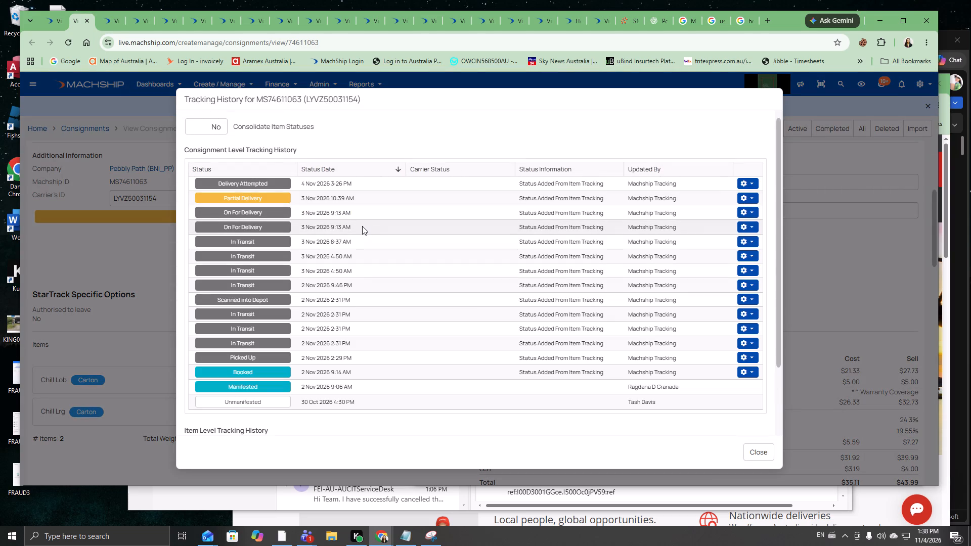
click(362, 226)
double_click(103, 255)
scroll(321, 339, down, 4)
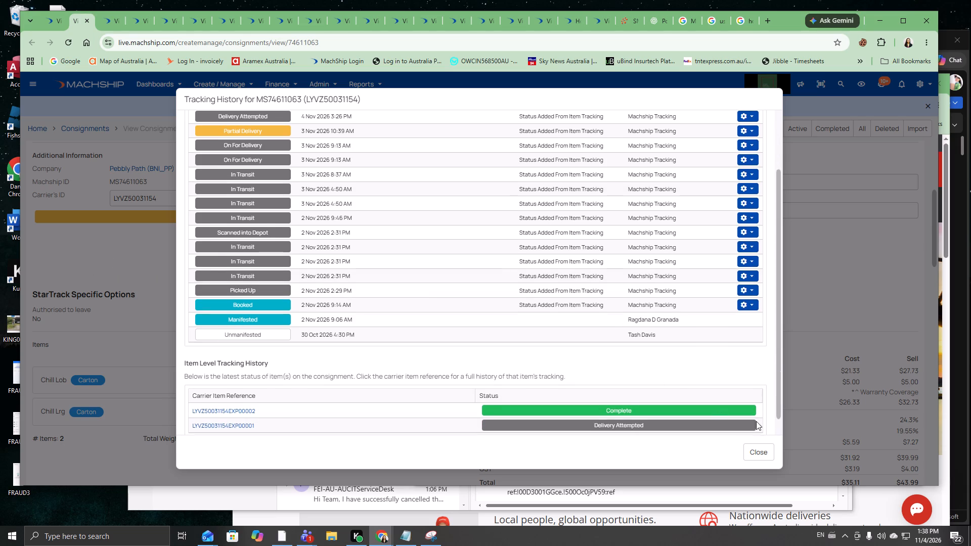
scroll(246, 351, up, 2)
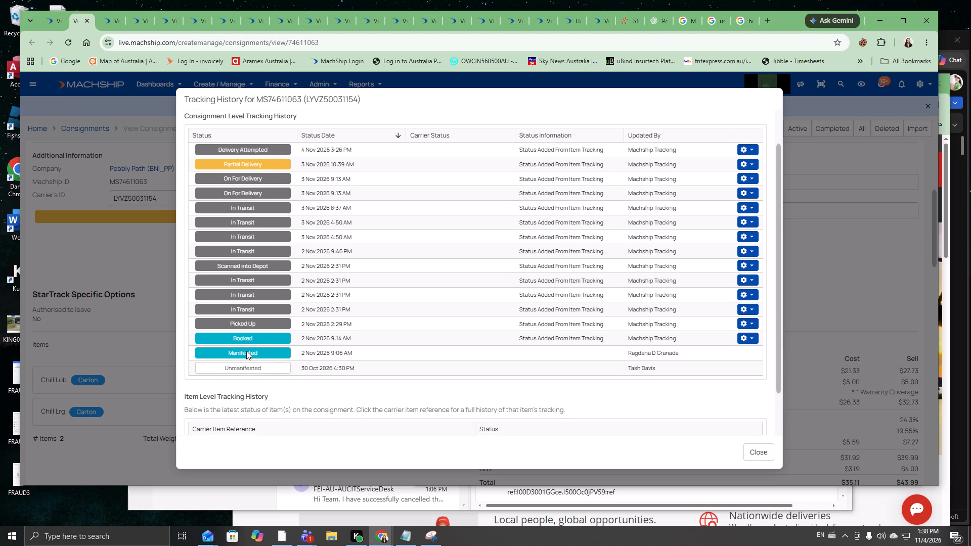
scroll(271, 342, down, 6)
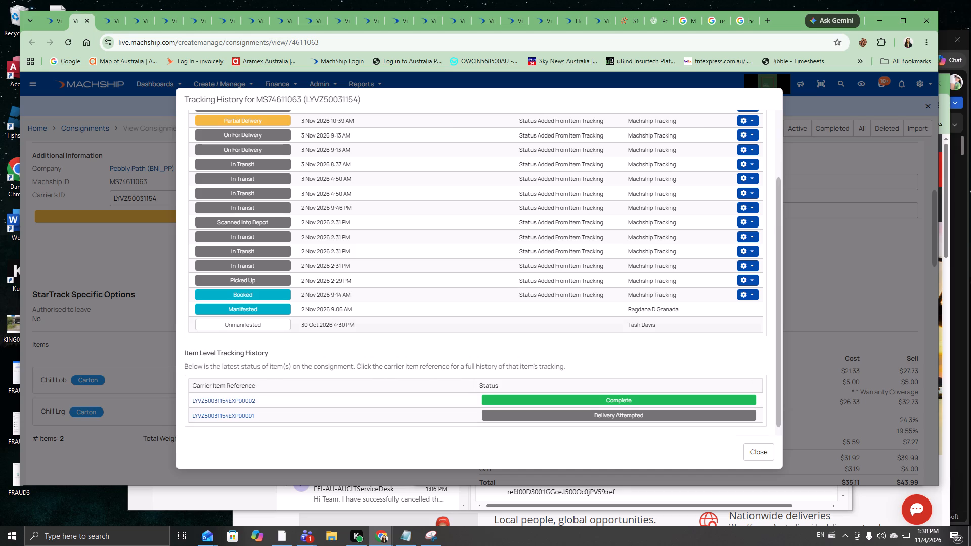
scroll(391, 306, up, 4)
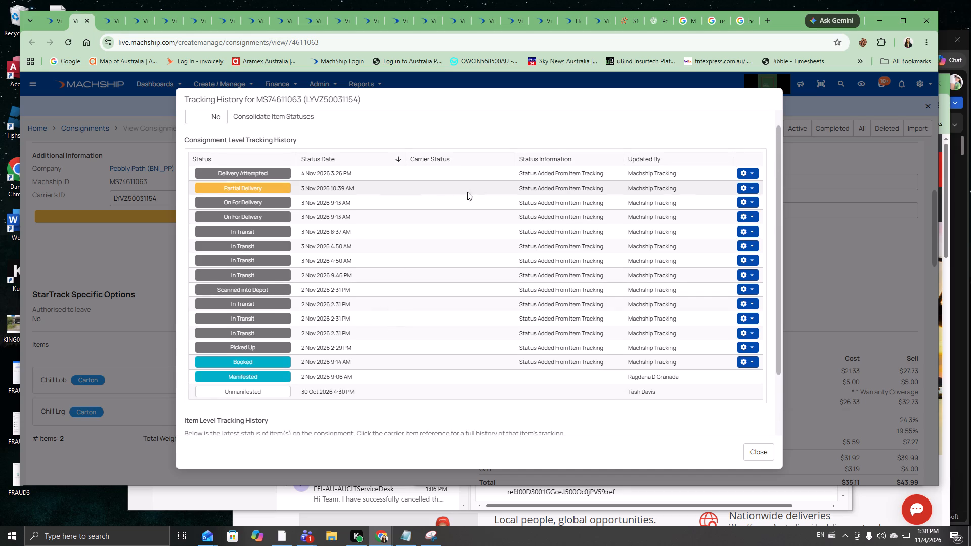
click(145, 315)
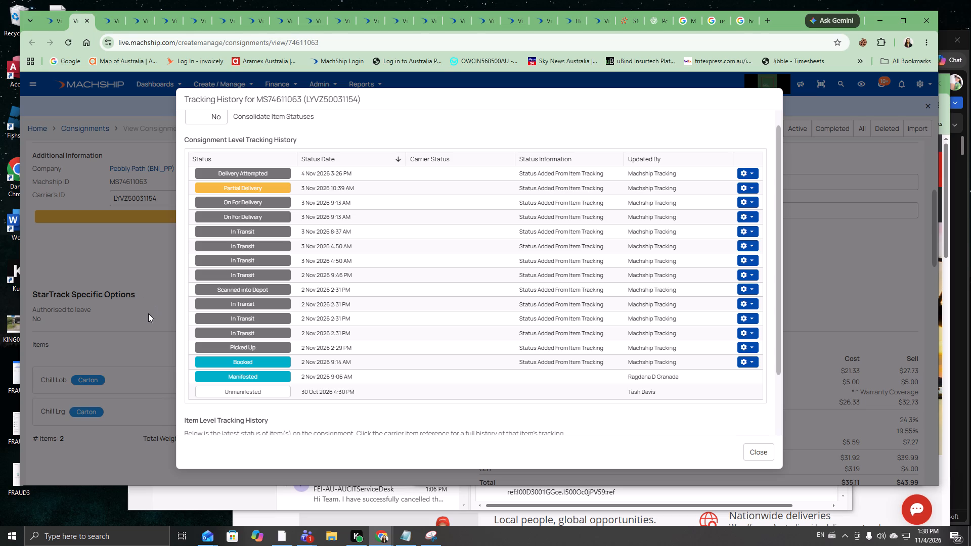
double_click(148, 313)
click(759, 452)
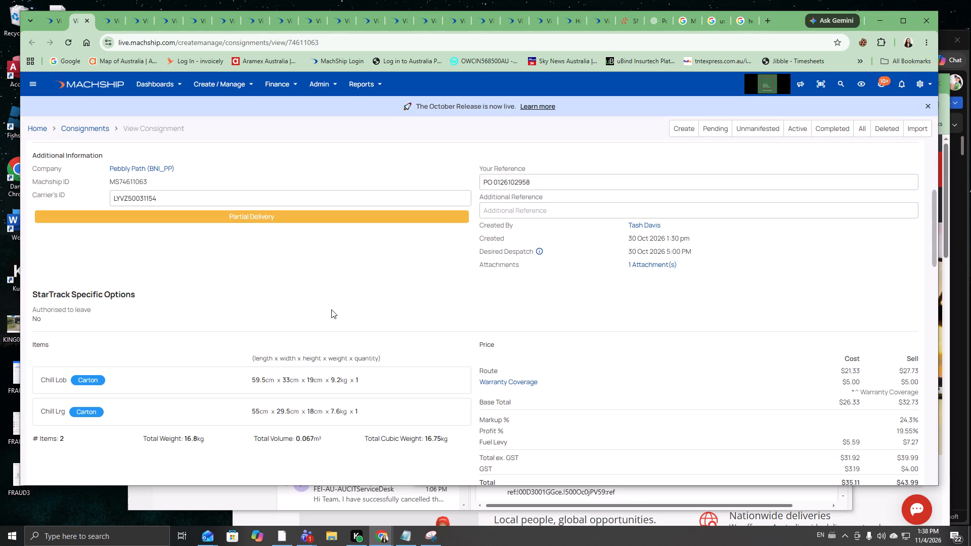
scroll(331, 309, down, 4)
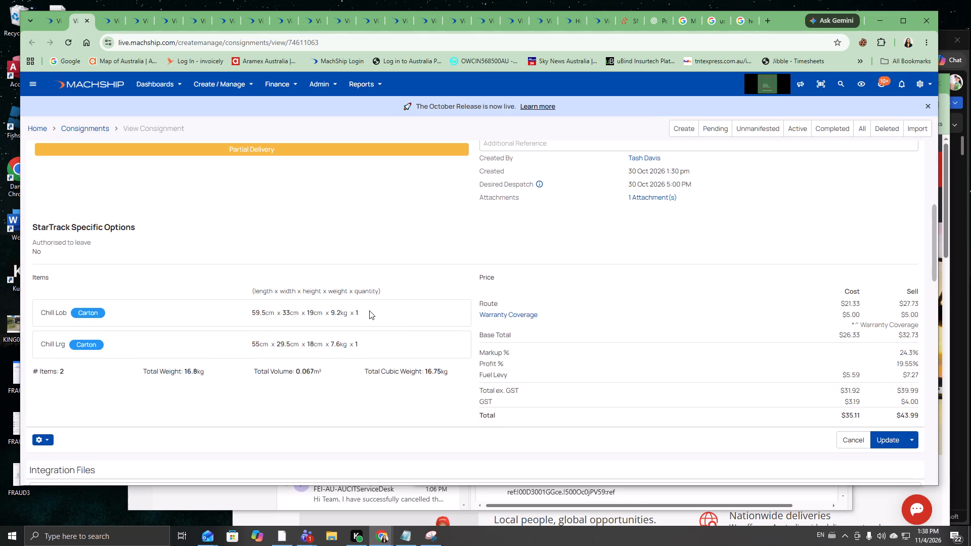
drag(368, 309, 243, 313)
double_click(655, 198)
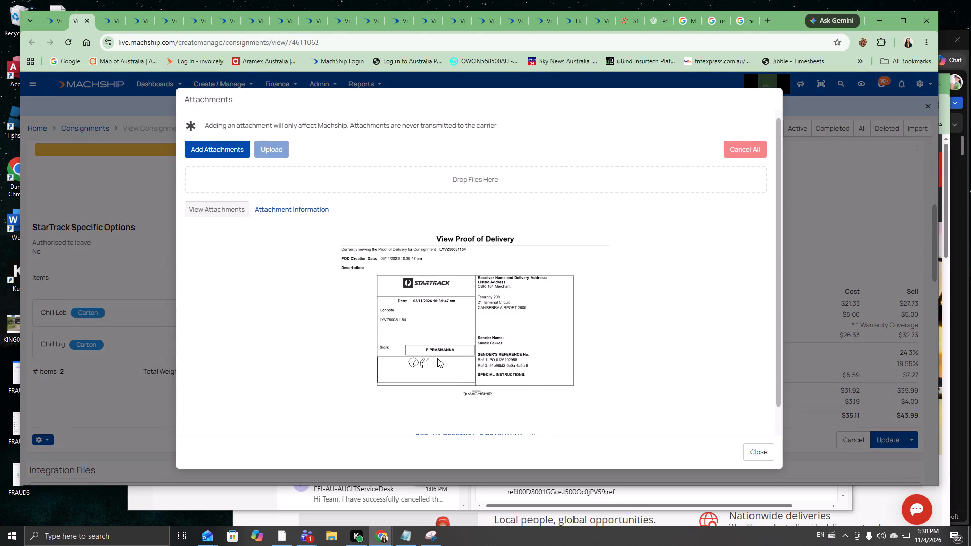
click(760, 456)
scroll(327, 352, down, 17)
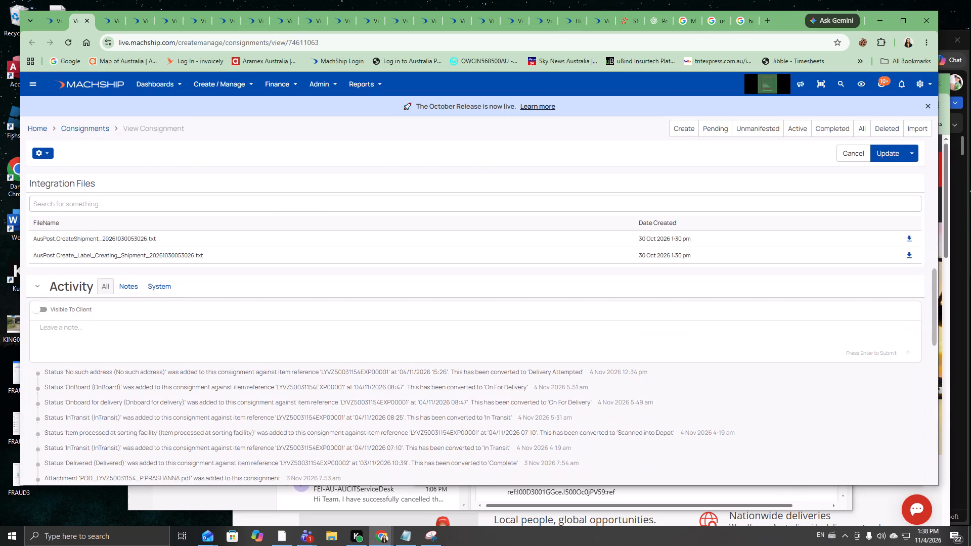
click(168, 336)
text(Waiting for a)
key(BackSpace)
text(item 00001)
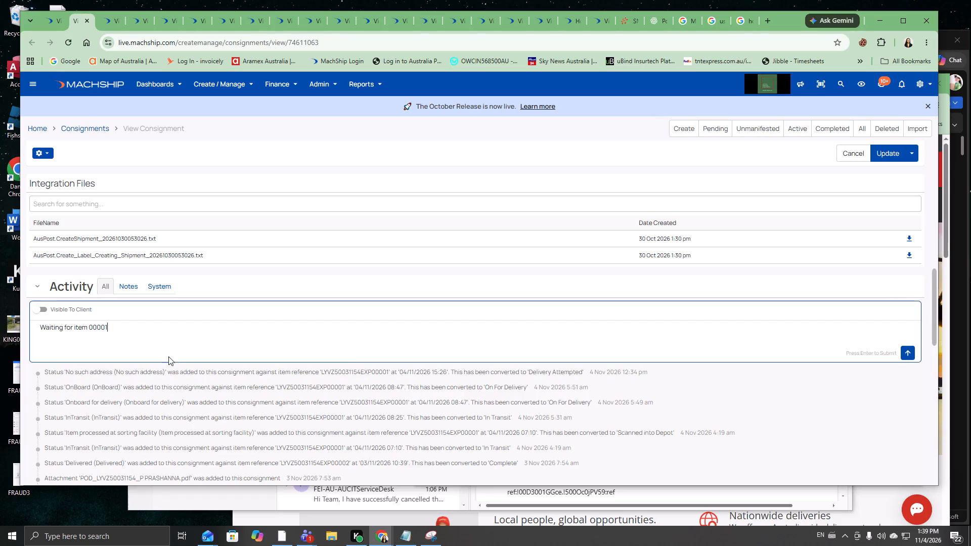
click(78, 24)
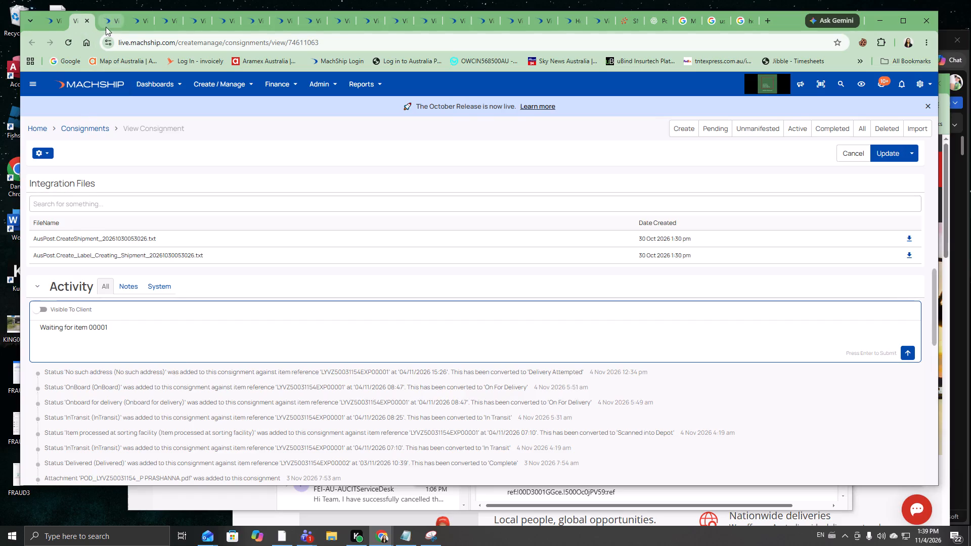
click(112, 23)
scroll(200, 436, up, 14)
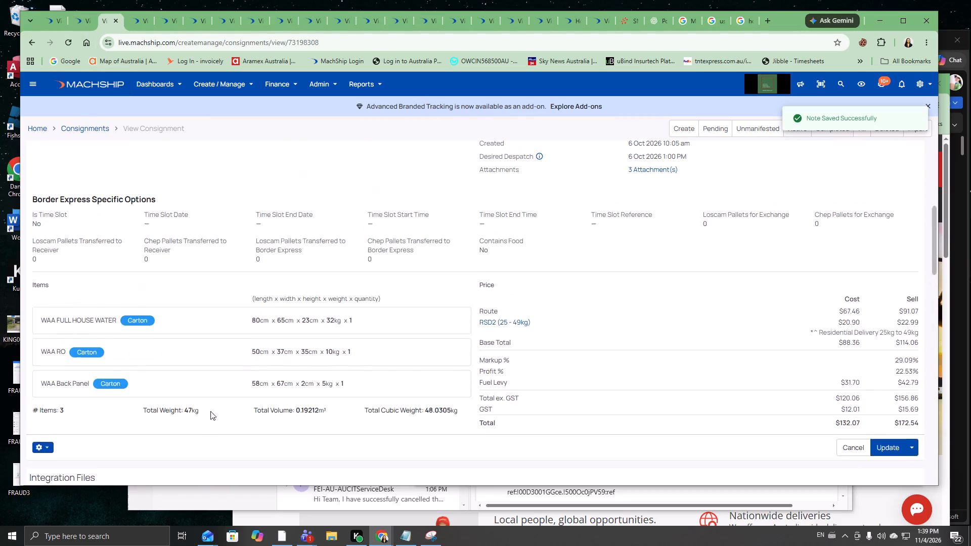
scroll(210, 411, up, 7)
scroll(190, 276, up, 16)
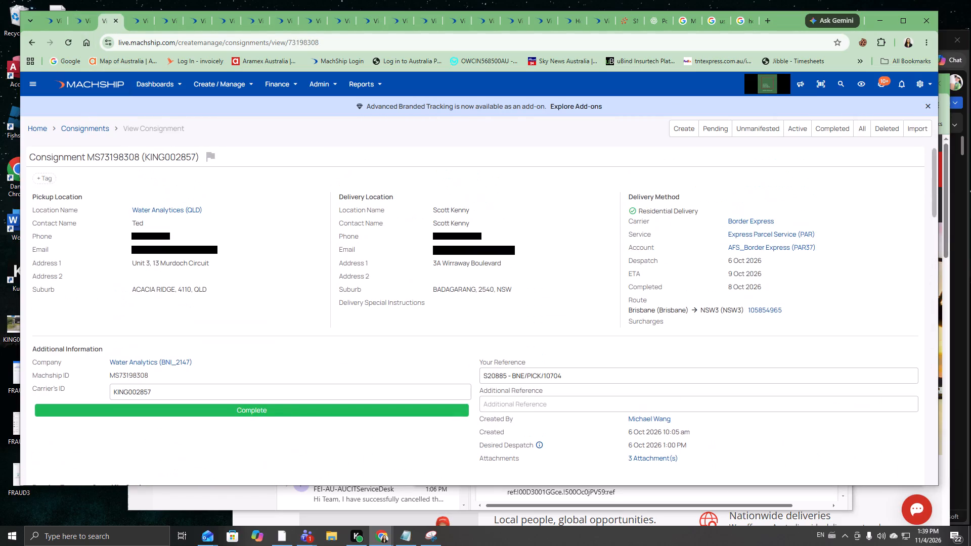
click(76, 26)
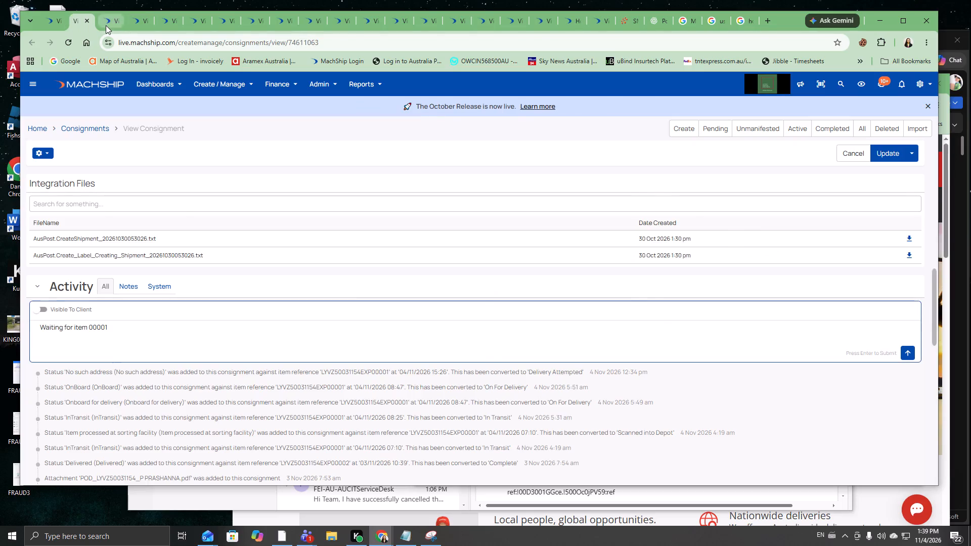
click(106, 25)
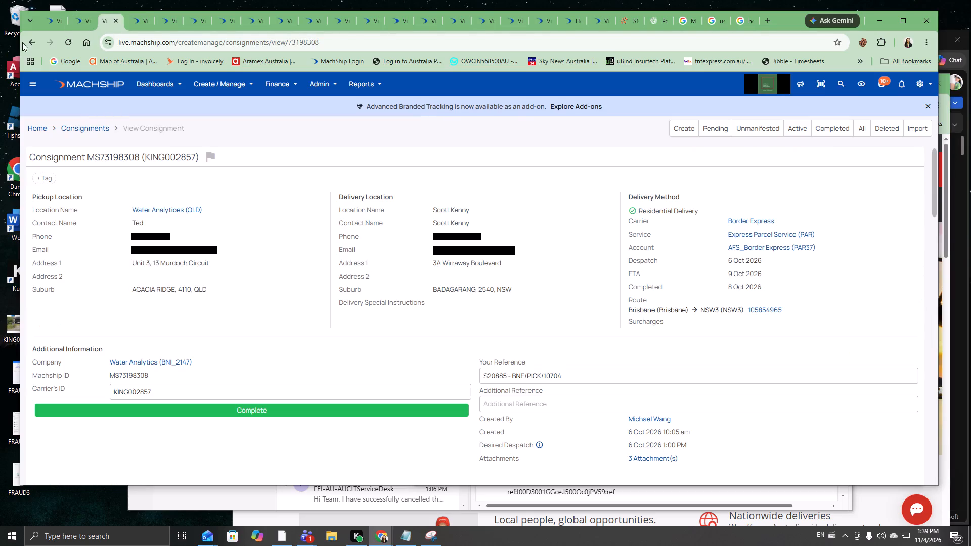
click(22, 42)
click(27, 44)
click(27, 44)
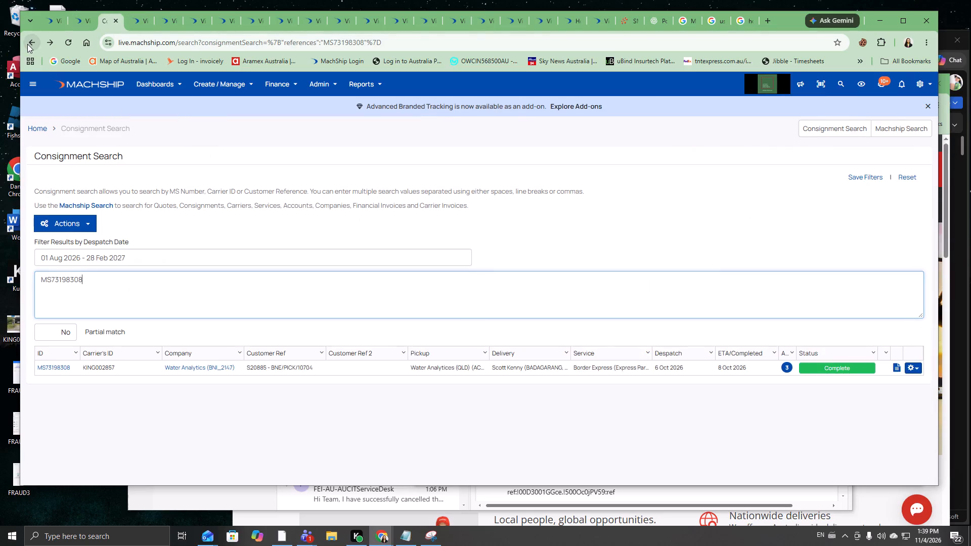
click(33, 45)
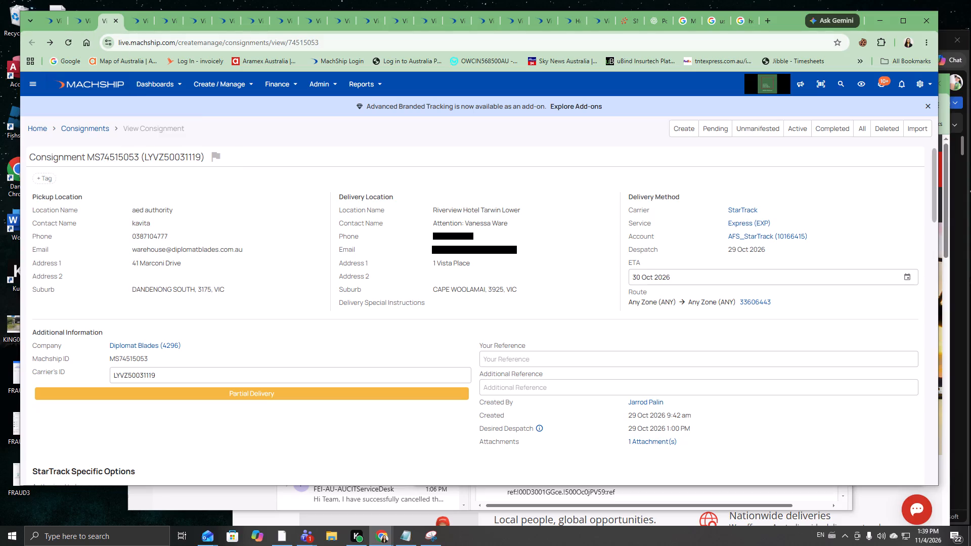
click(131, 25)
scroll(142, 330, up, 4)
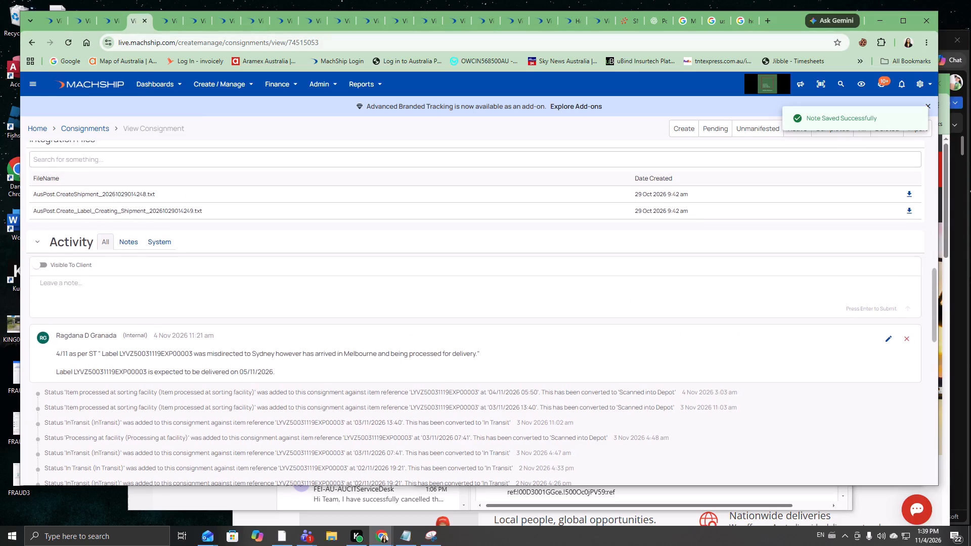
scroll(171, 335, up, 20)
scroll(171, 335, up, 6)
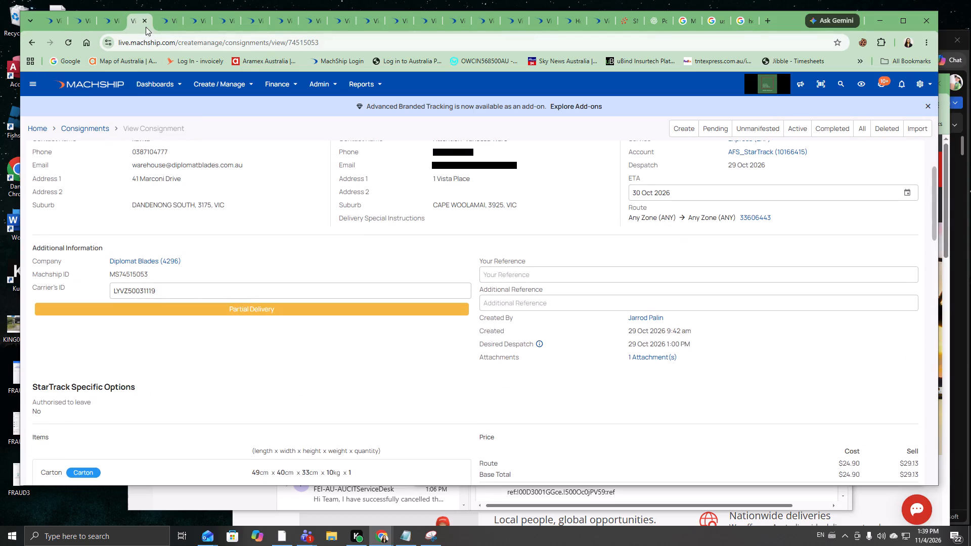
click(146, 23)
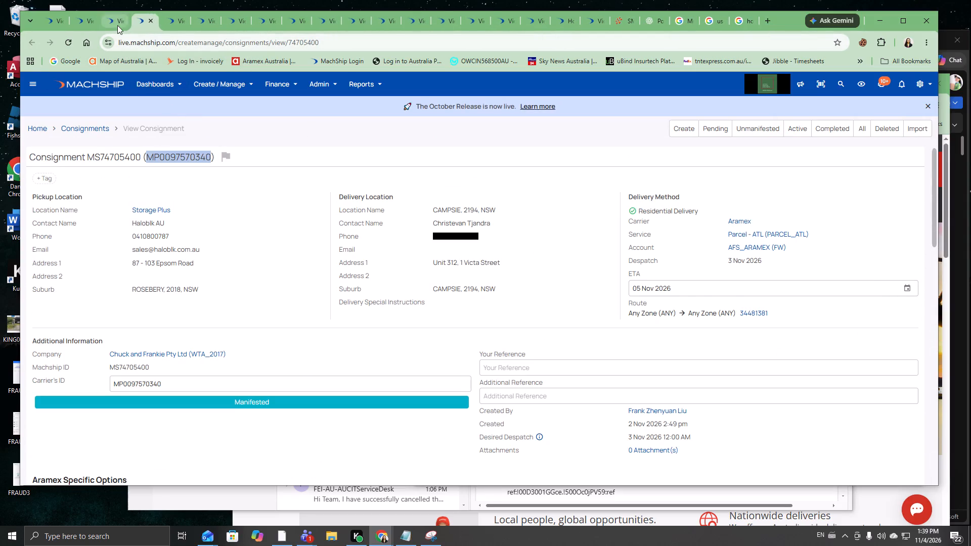
click(113, 22)
double_click(185, 163)
key(ctrl+c)
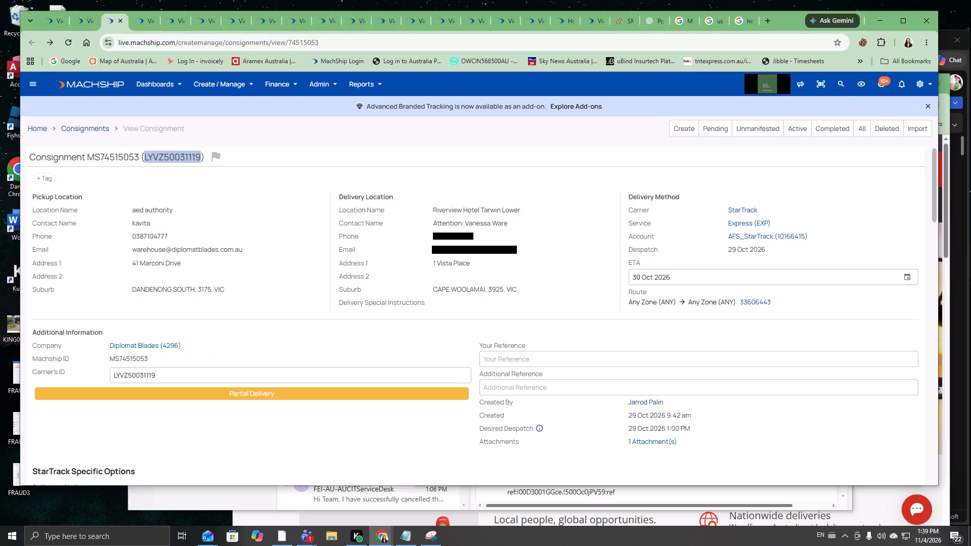
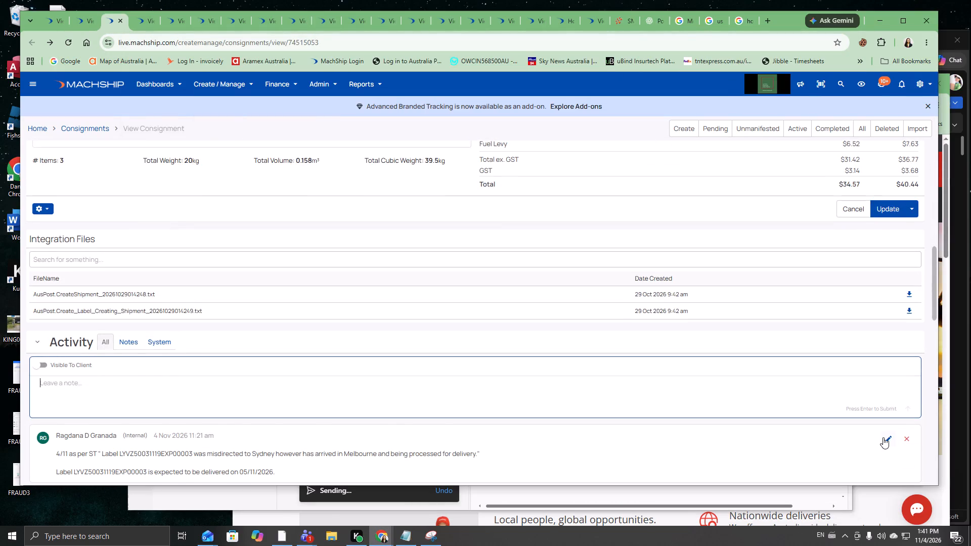
click(883, 437)
scroll(282, 465, down, 5)
click(313, 417)
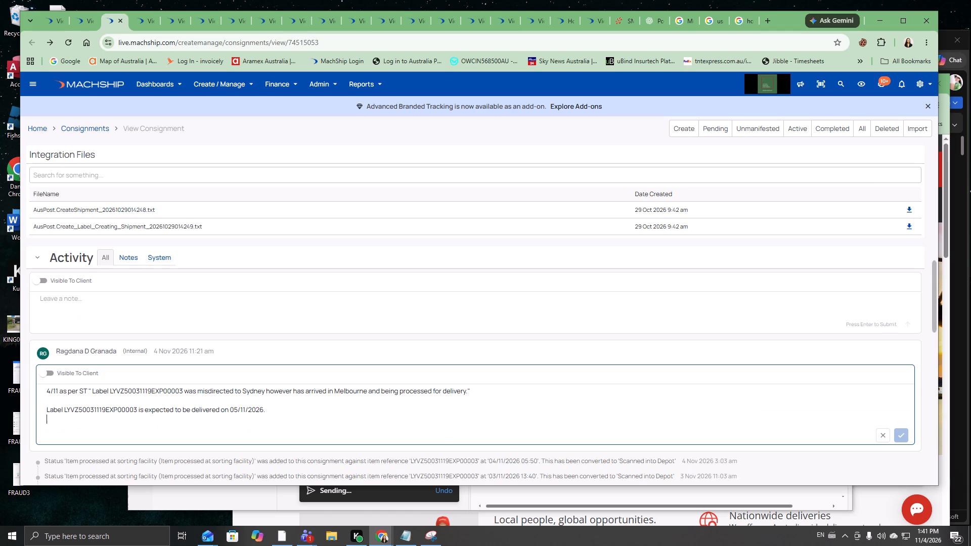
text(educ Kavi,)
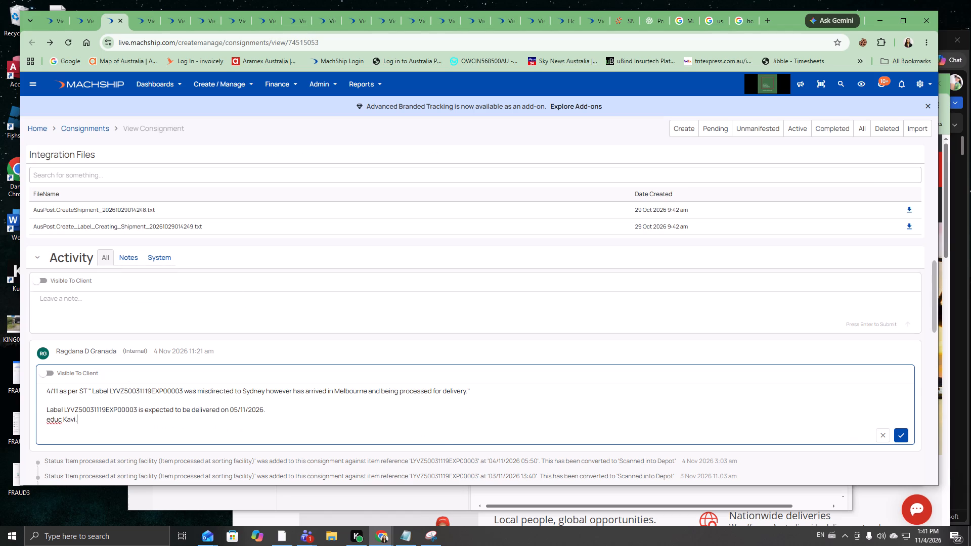
click(897, 436)
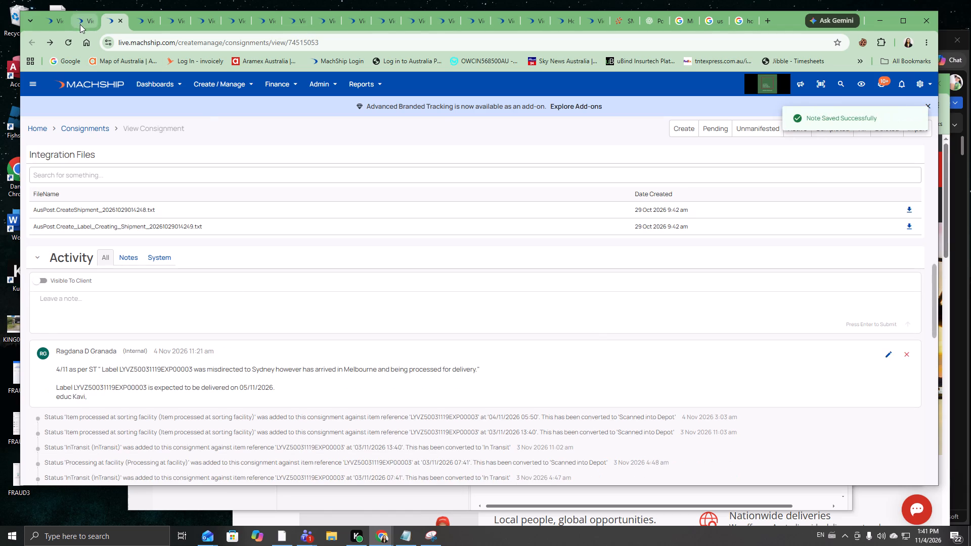
click(80, 24)
click(125, 331)
key(space)
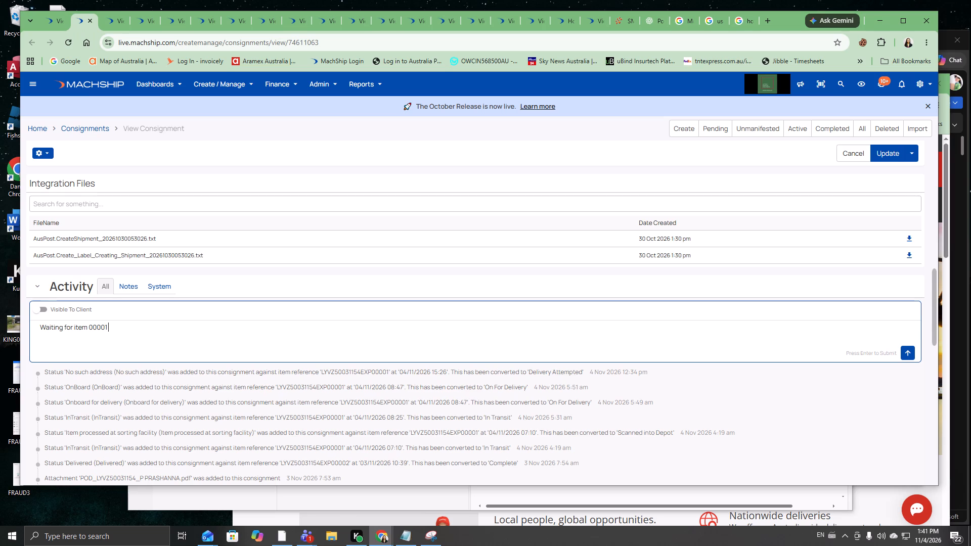
text(- case)
key(space)
click(142, 329)
scroll(186, 359, up, 20)
scroll(186, 359, up, 6)
scroll(228, 324, up, 4)
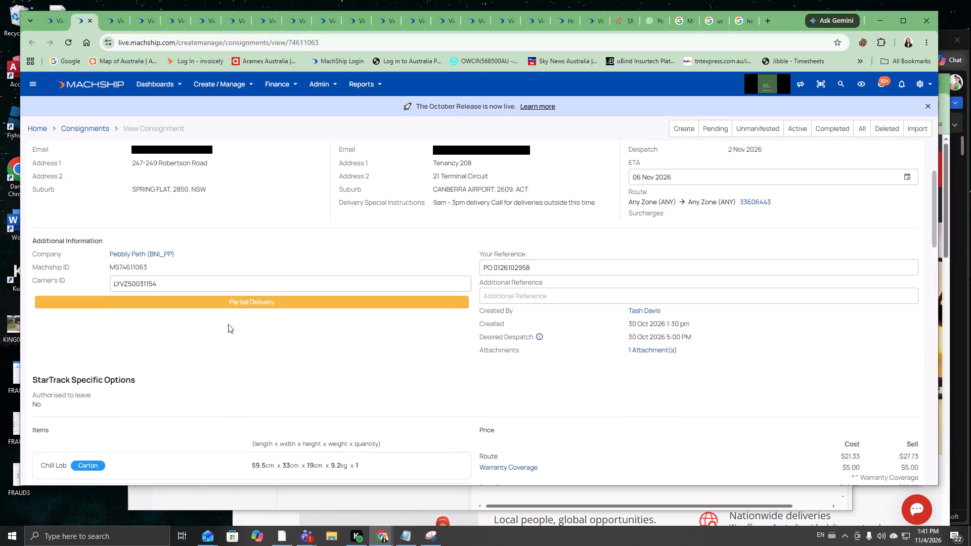
scroll(228, 324, up, 2)
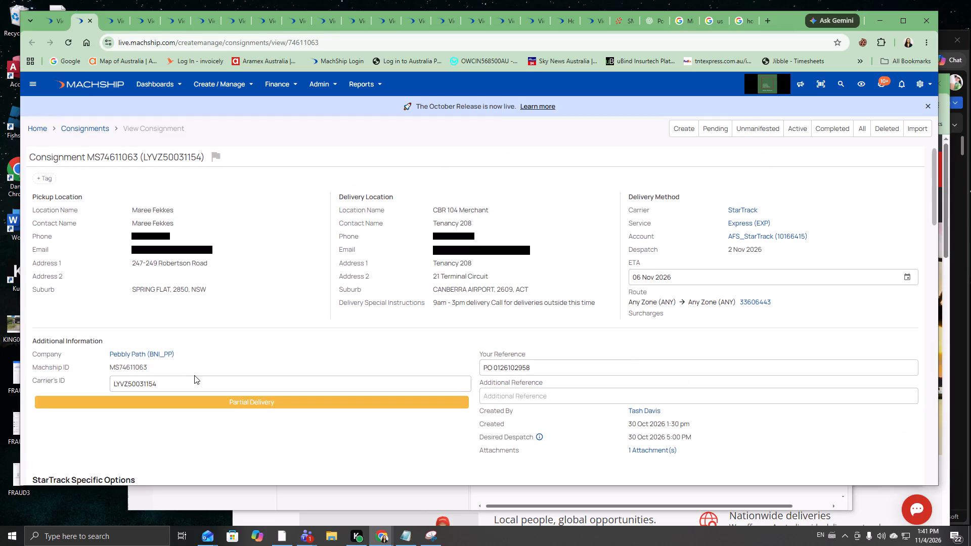
scroll(249, 333, down, 7)
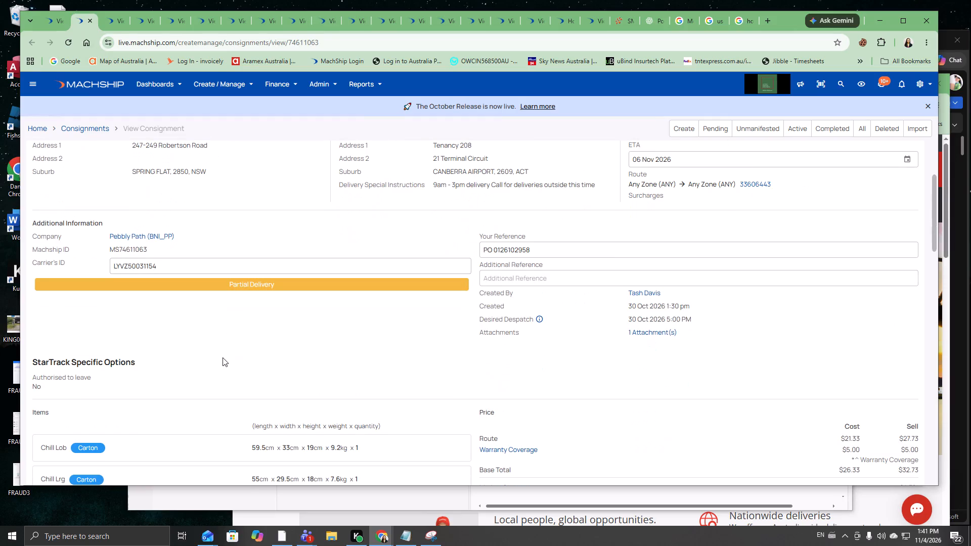
scroll(199, 361, up, 13)
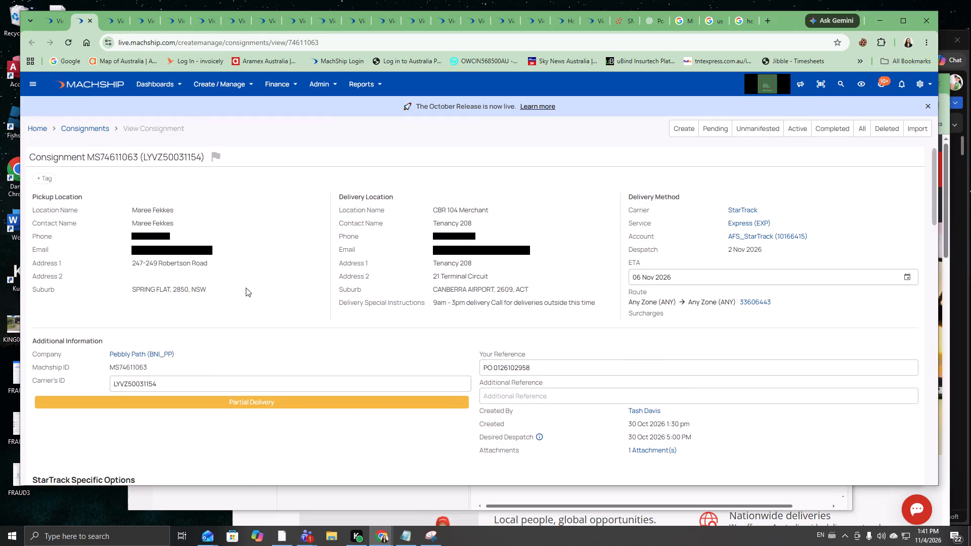
scroll(325, 336, down, 20)
scroll(325, 336, down, 13)
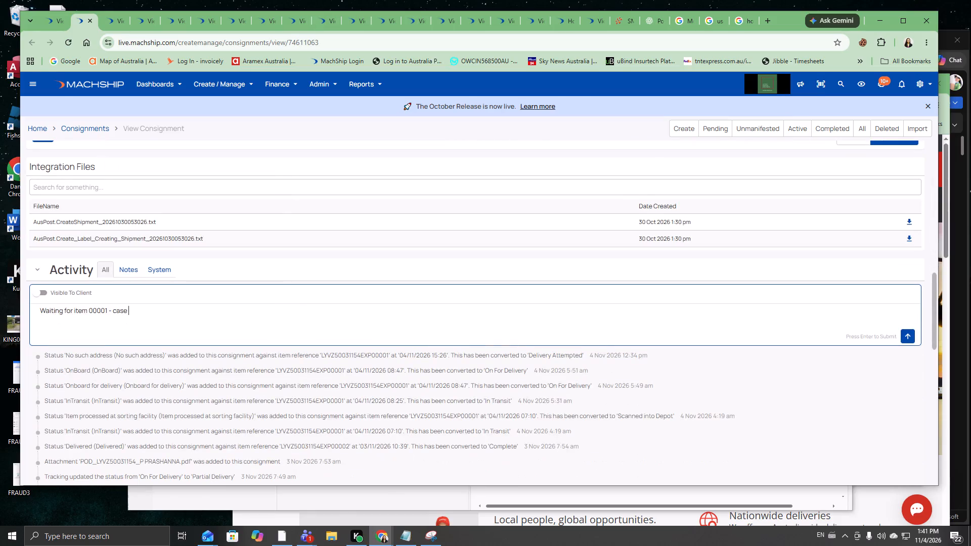
click(160, 310)
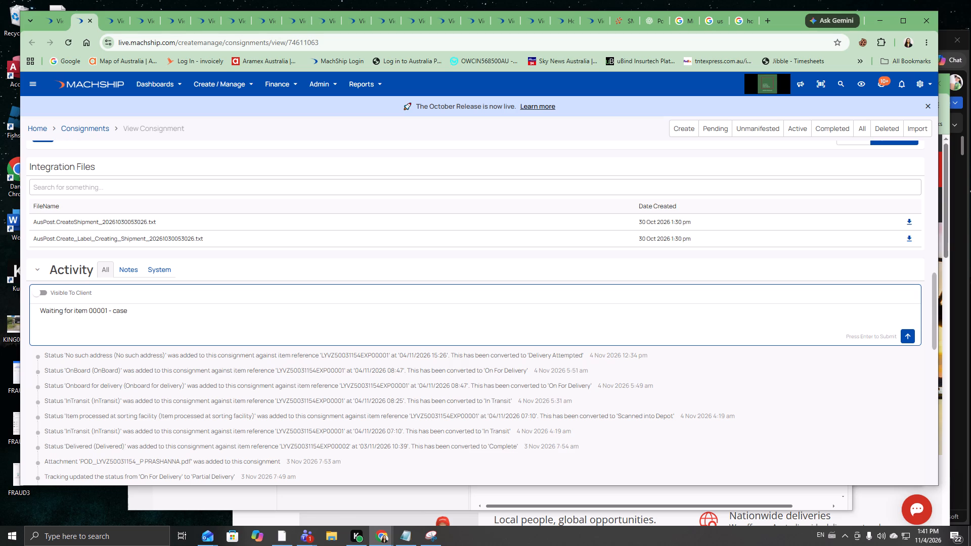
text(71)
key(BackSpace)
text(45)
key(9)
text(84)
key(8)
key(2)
click(911, 335)
click(52, 22)
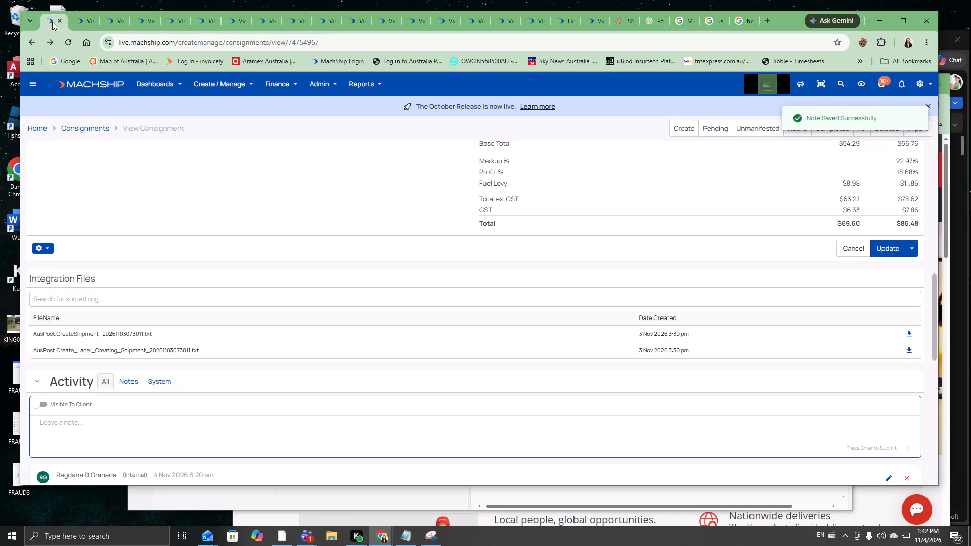
scroll(154, 315, up, 20)
scroll(154, 315, up, 7)
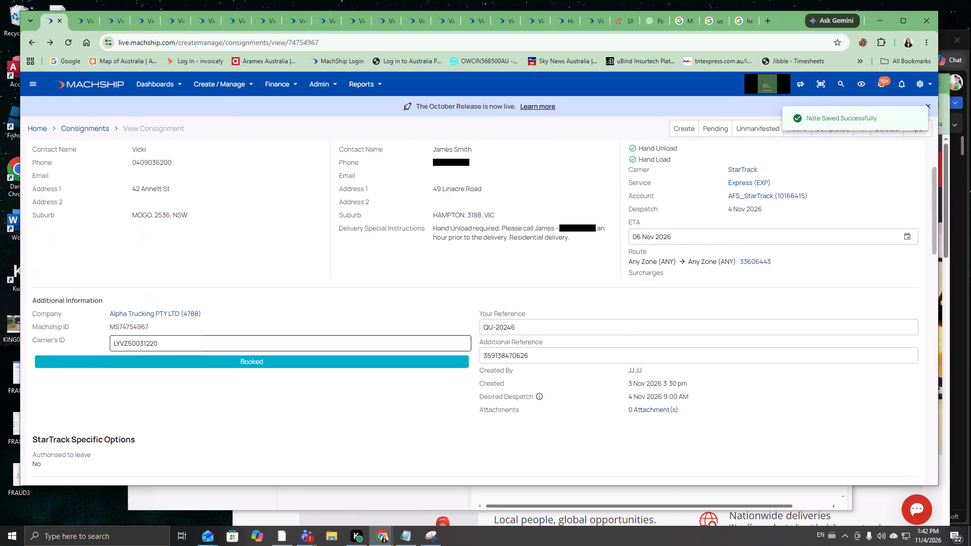
scroll(160, 316, up, 10)
scroll(193, 302, down, 19)
scroll(213, 309, up, 1)
scroll(213, 309, down, 10)
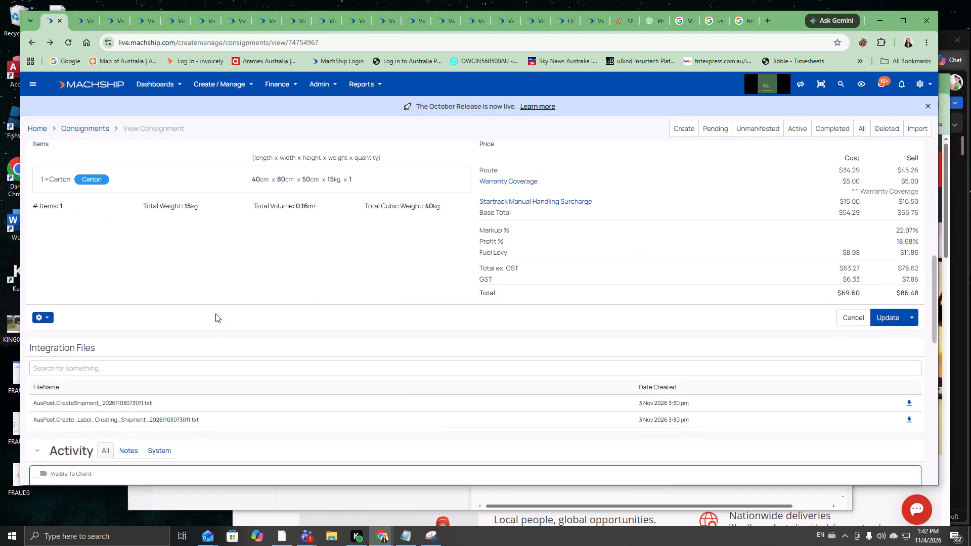
scroll(215, 313, down, 20)
scroll(189, 259, up, 4)
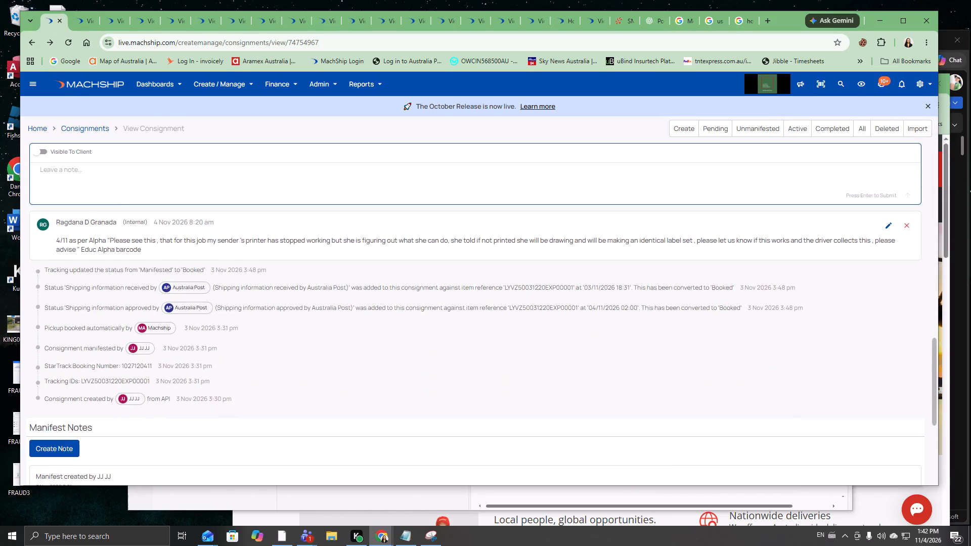
click(104, 175)
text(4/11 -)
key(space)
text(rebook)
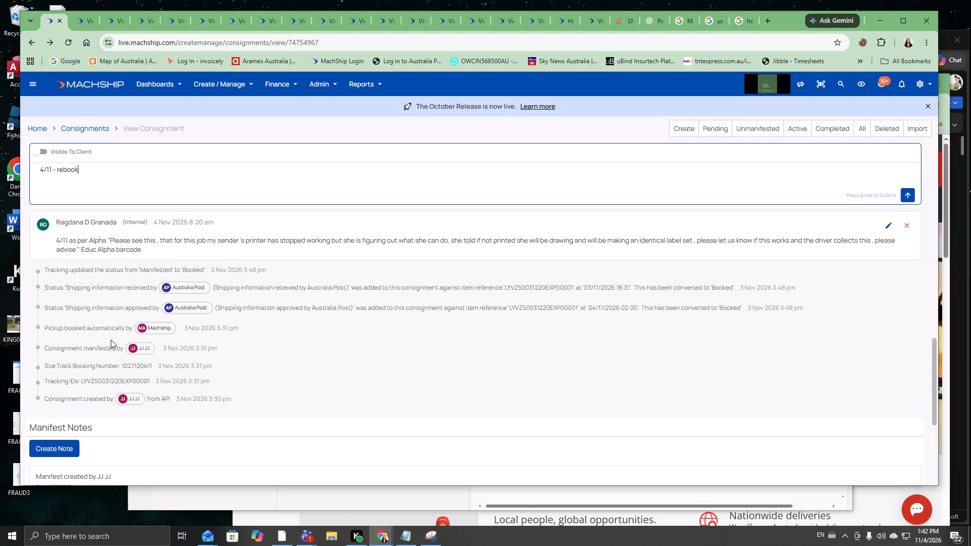
Complete the consignment's internal note as "4/11 - rebook for collection 5/11" and submit it.
click(95, 168)
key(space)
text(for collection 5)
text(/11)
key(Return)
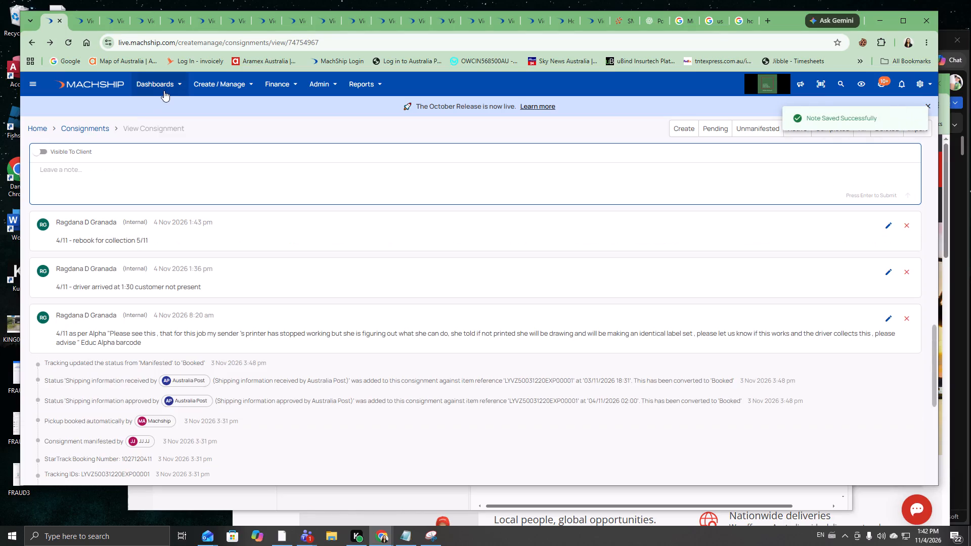
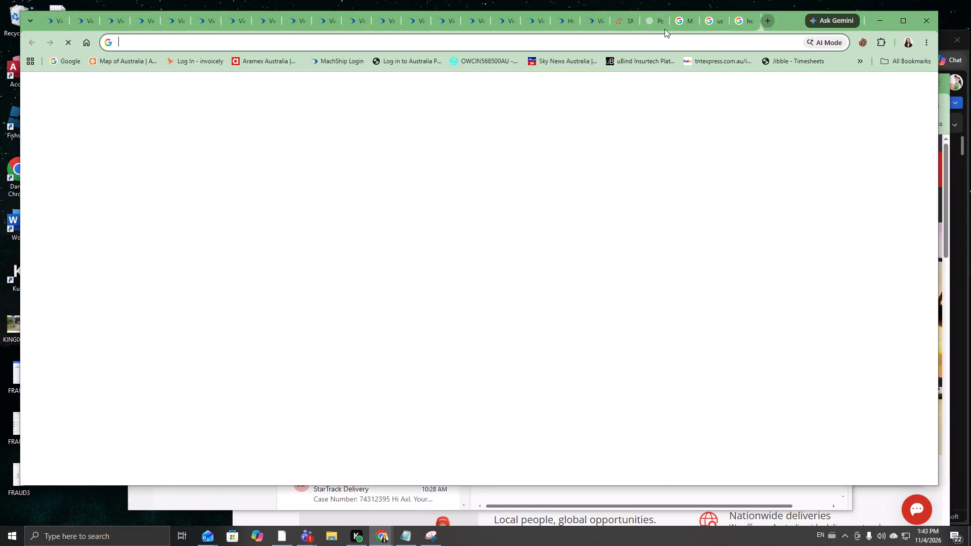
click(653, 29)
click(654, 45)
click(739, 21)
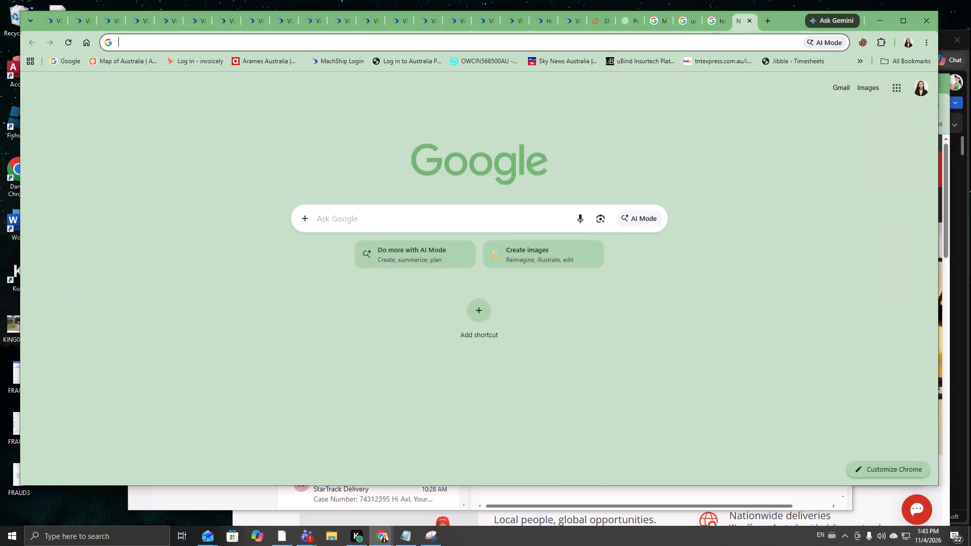
click(650, 44)
key(ctrl+v)
click(45, 21)
drag(193, 290, 128, 286)
key(ctrl+c)
click(740, 23)
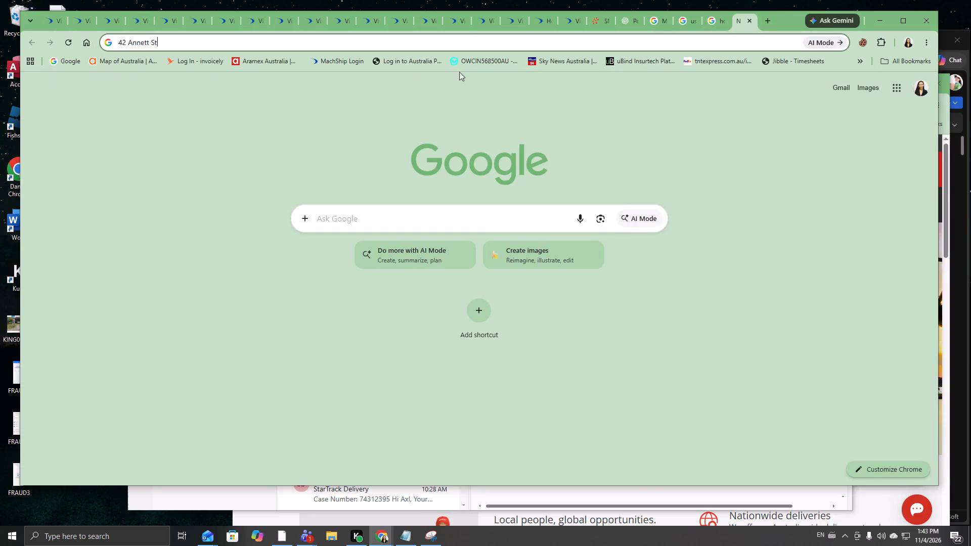
key(space)
key(ctrl+v)
key(Return)
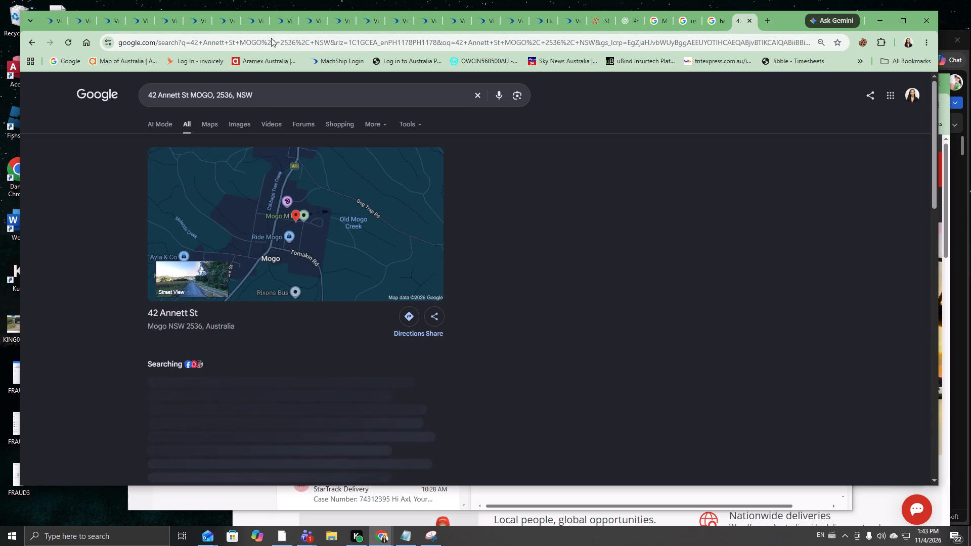
click(239, 126)
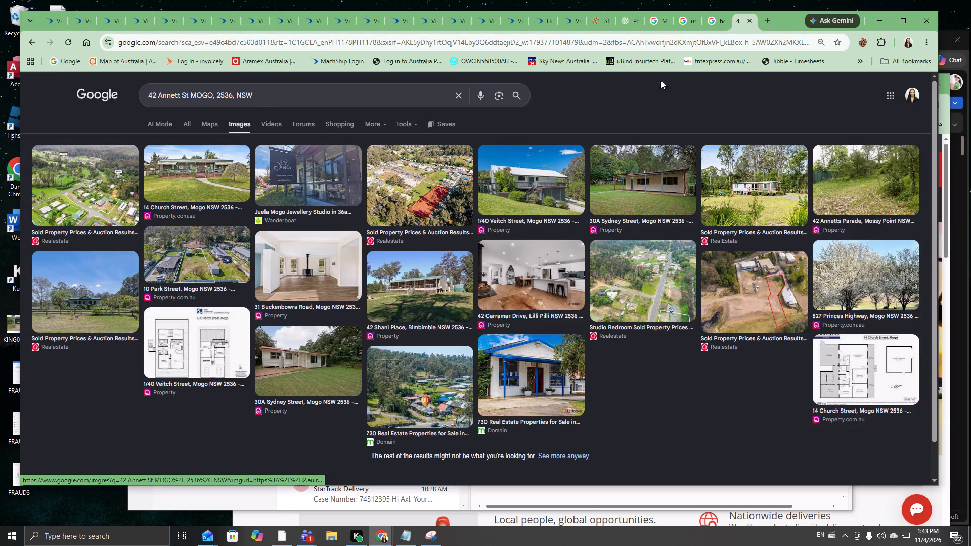
click(55, 20)
scroll(126, 315, down, 5)
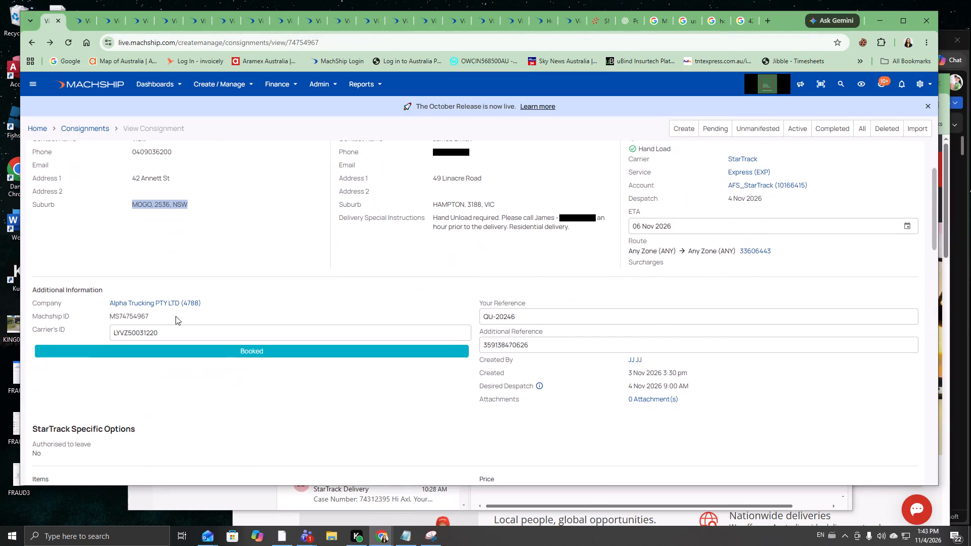
scroll(175, 316, down, 20)
scroll(175, 316, down, 11)
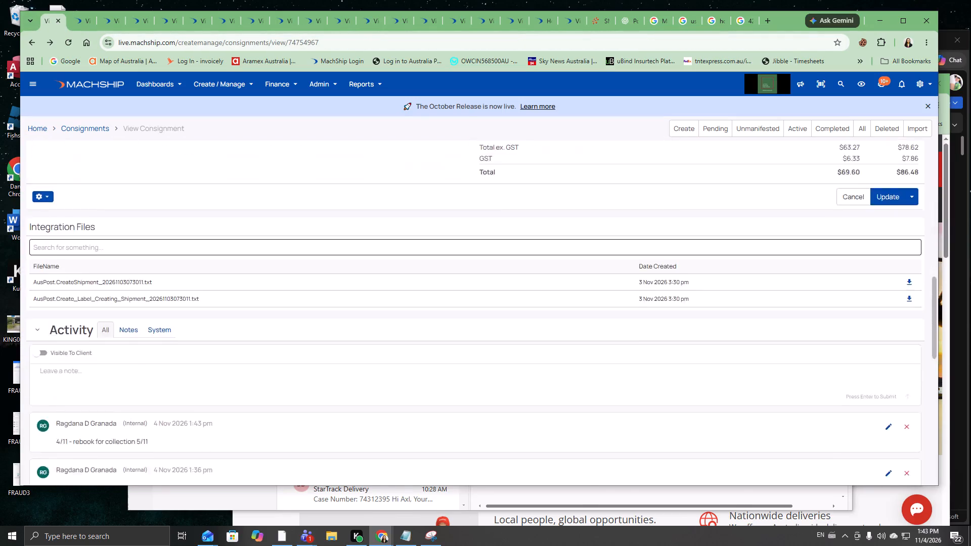
Copy the text "driver arrived at 1:30 customer not present" from the 4/11 activity note.
scroll(271, 326, down, 4)
scroll(271, 326, up, 1)
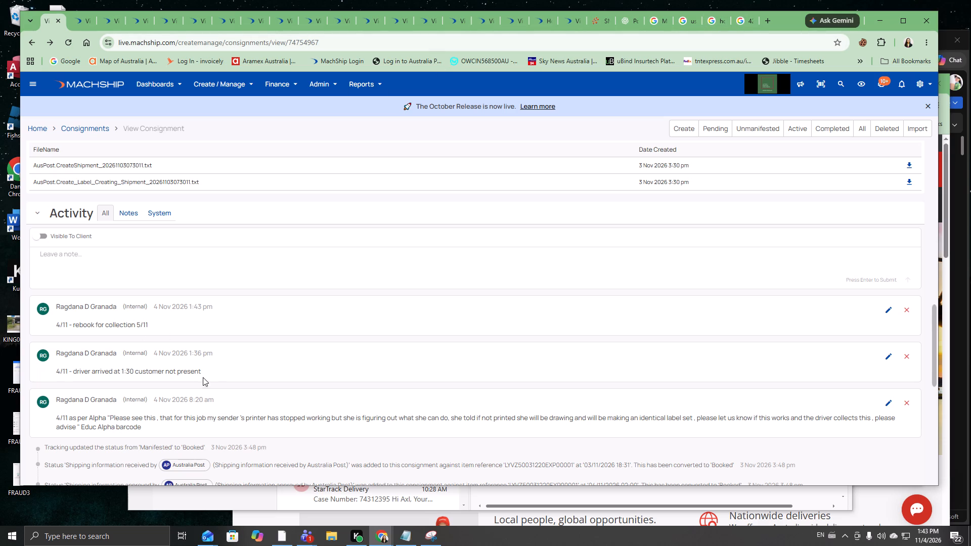
drag(208, 371, 122, 368)
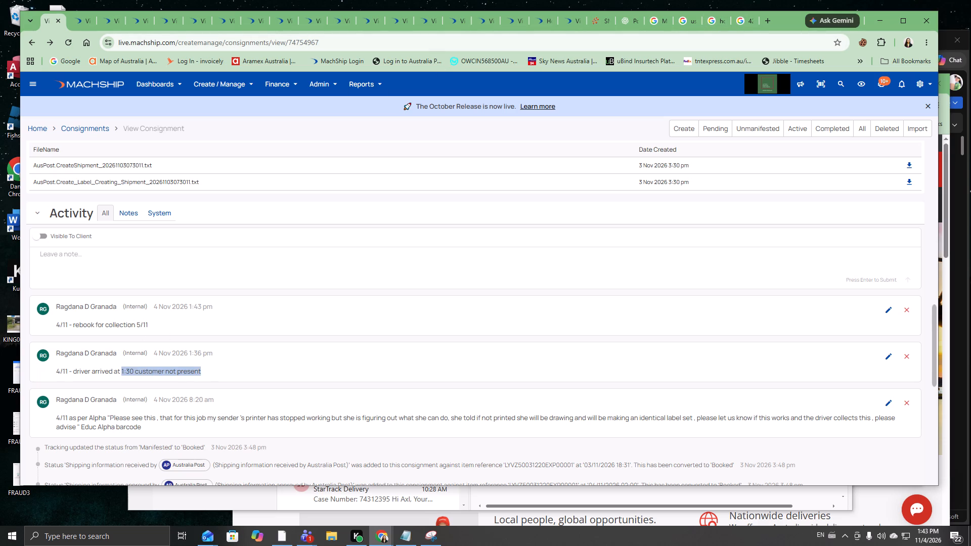
drag(122, 368, 72, 371)
key(ctrl+c)
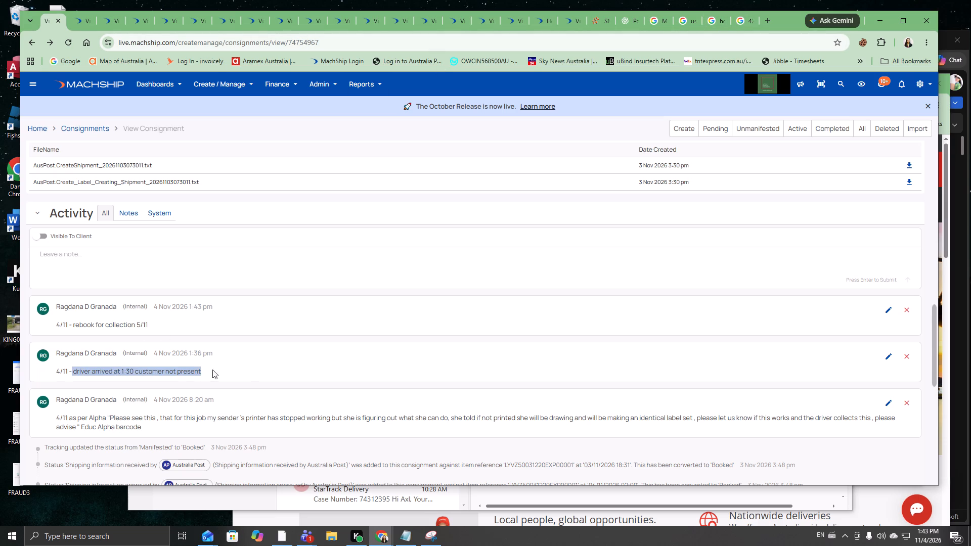
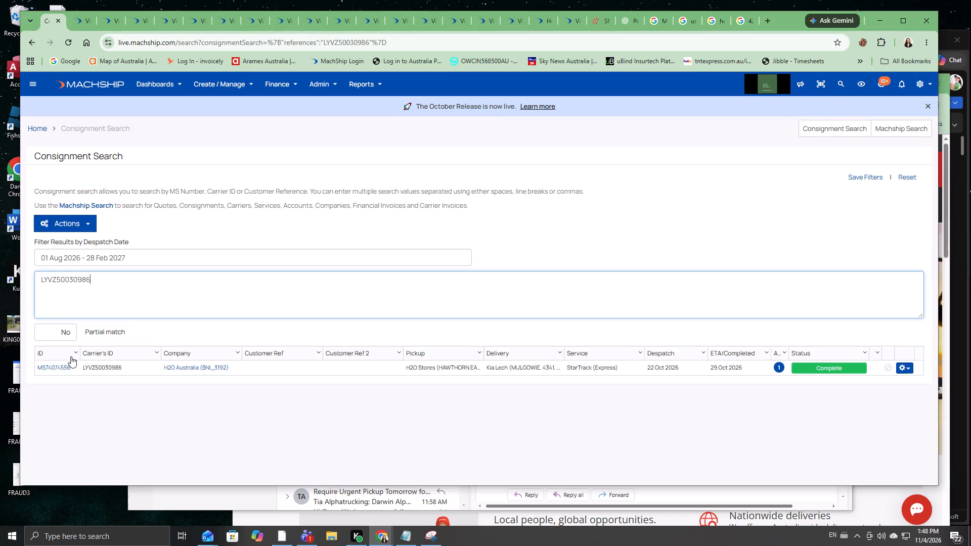
double_click(52, 364)
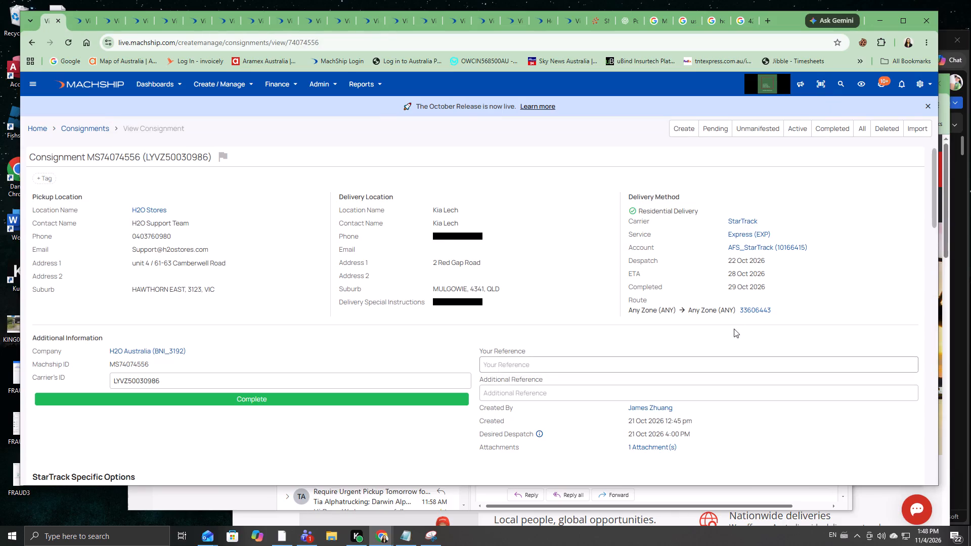
scroll(710, 409, down, 4)
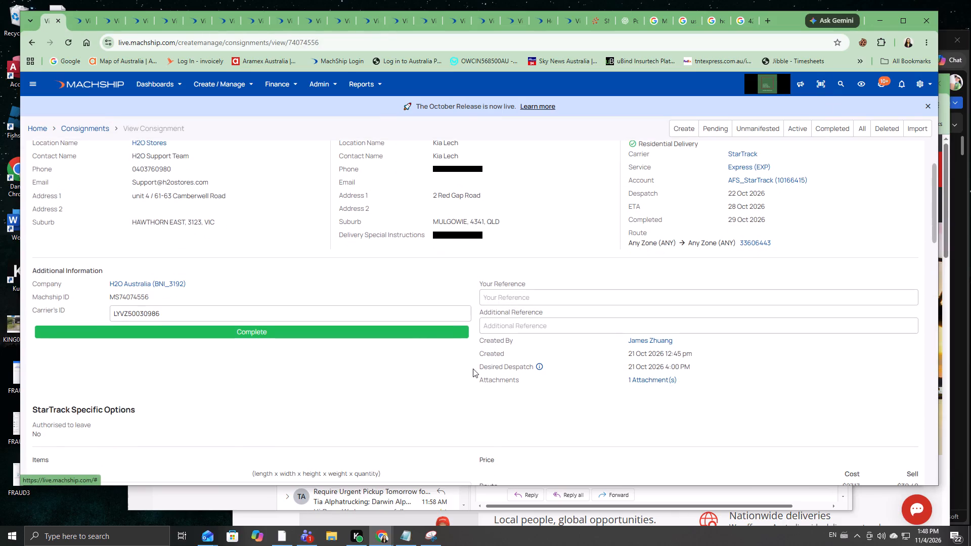
scroll(327, 347, up, 5)
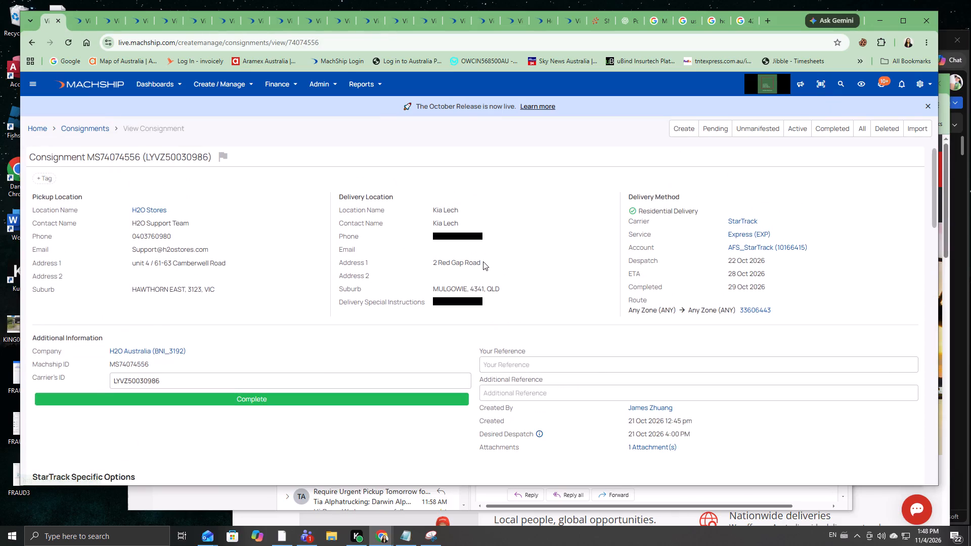
click(667, 451)
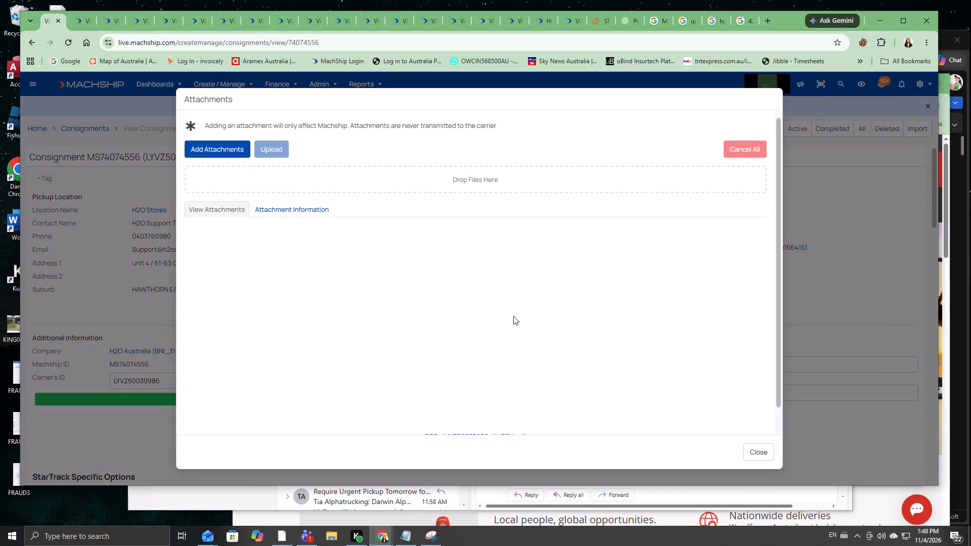
scroll(481, 343, down, 12)
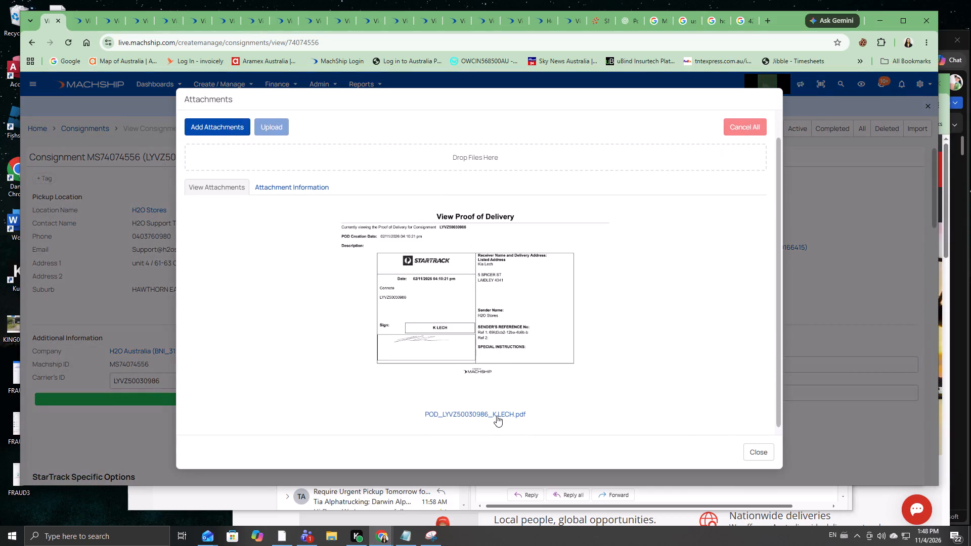
click(496, 416)
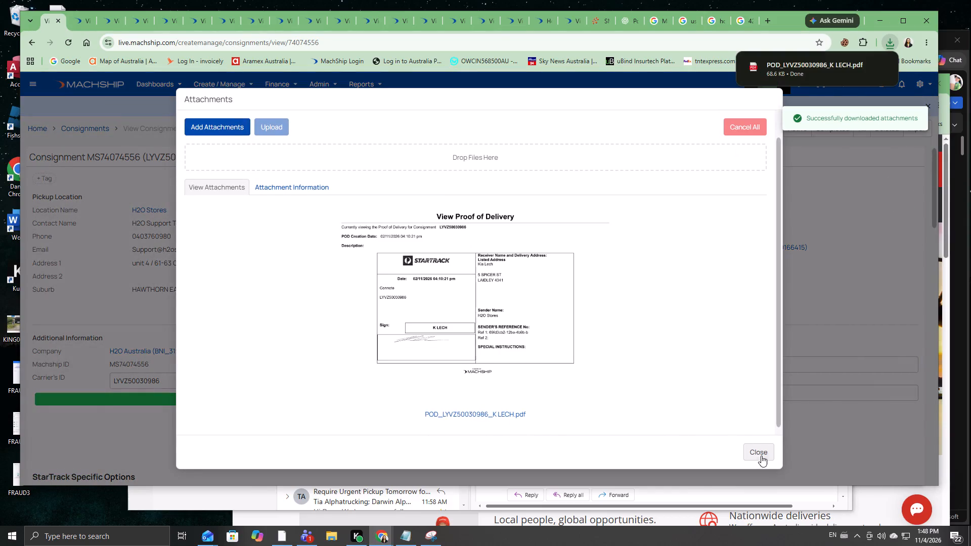
click(761, 456)
drag(496, 264, 426, 266)
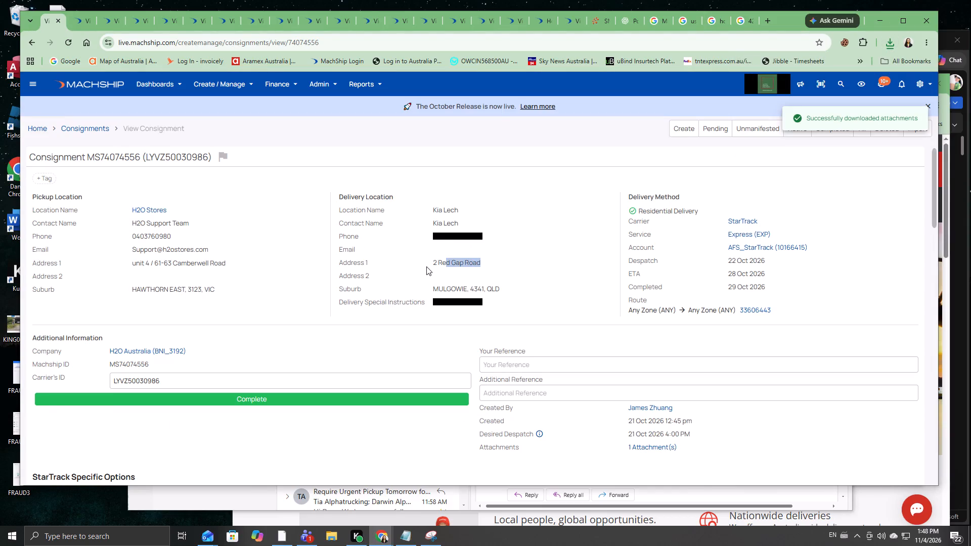
key(ctrl+c)
click(767, 23)
click(737, 41)
key(ctrl+v)
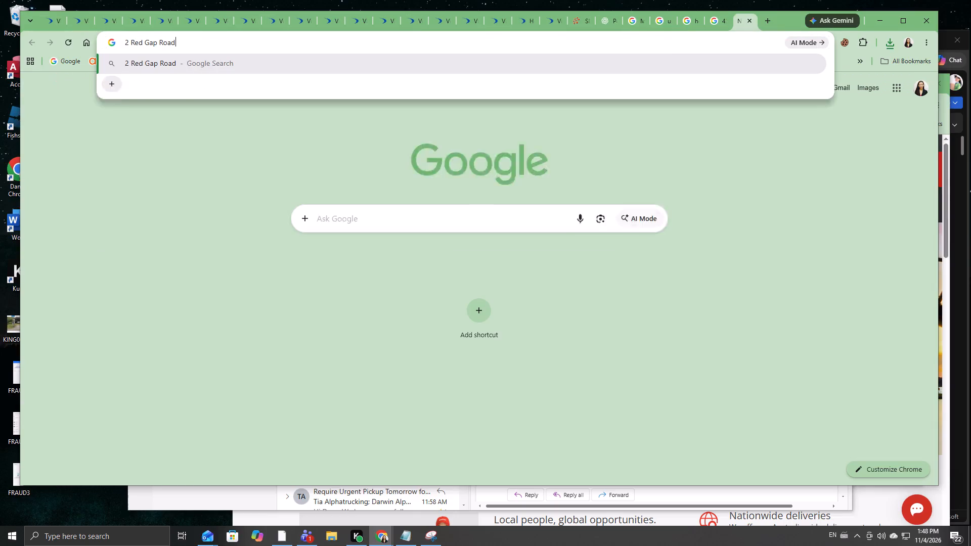
click(46, 25)
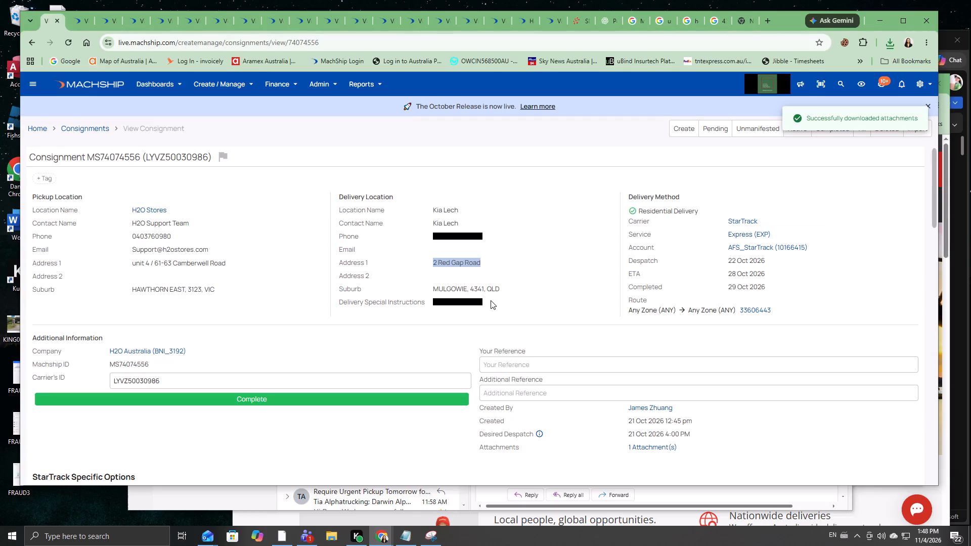
drag(500, 290, 415, 287)
key(ctrl+c)
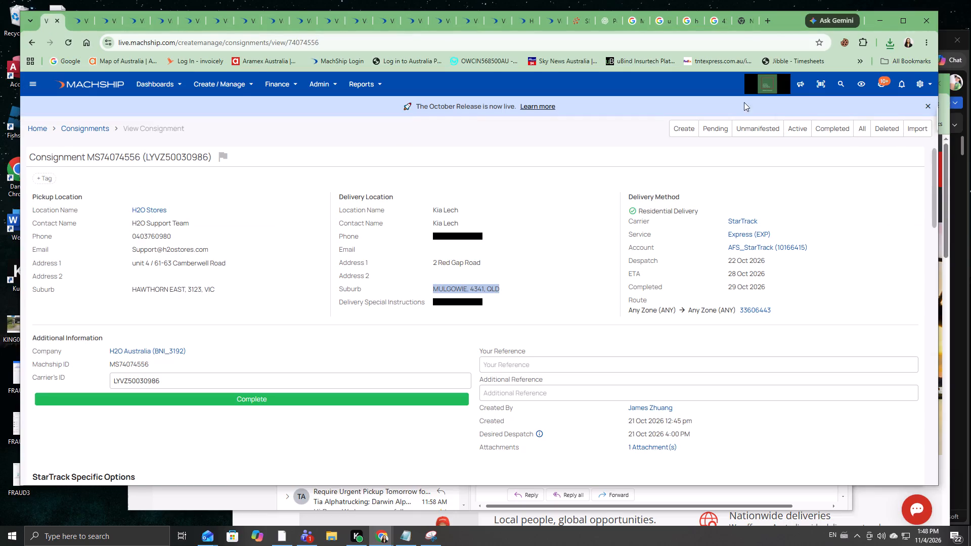
click(742, 25)
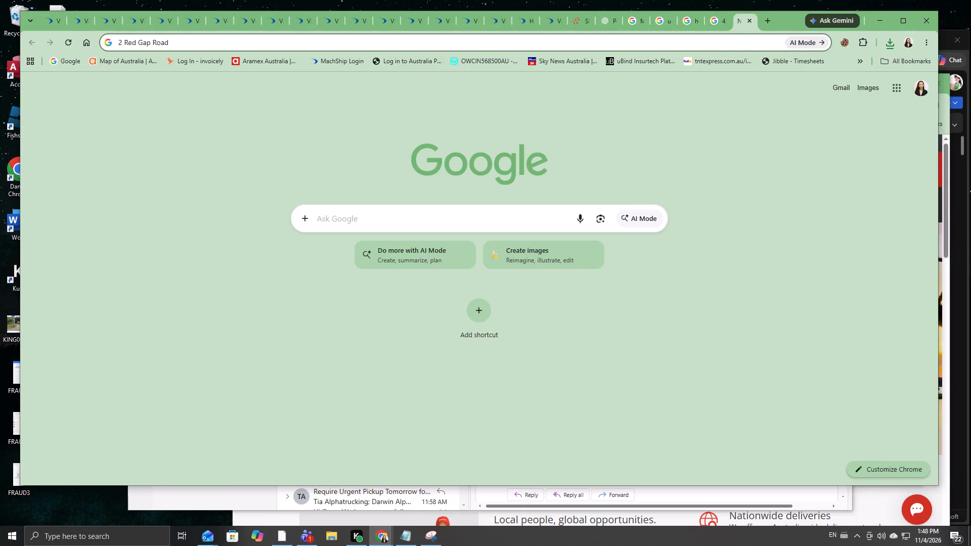
click(345, 43)
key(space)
key(ctrl+v)
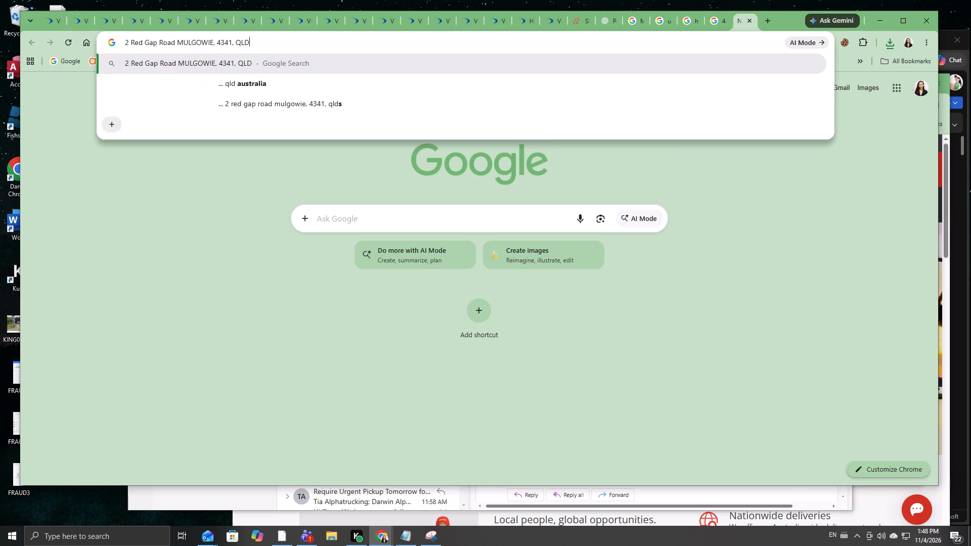
key(Return)
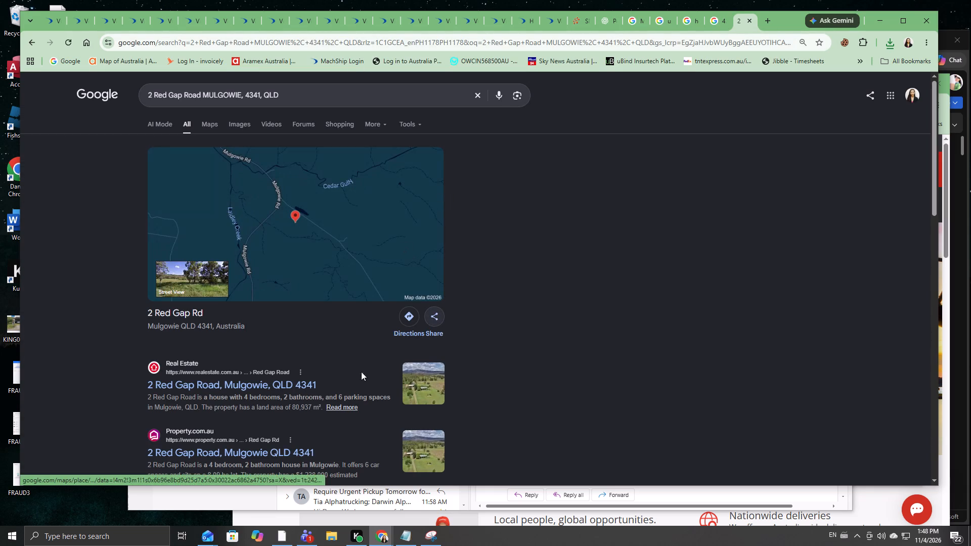
click(239, 125)
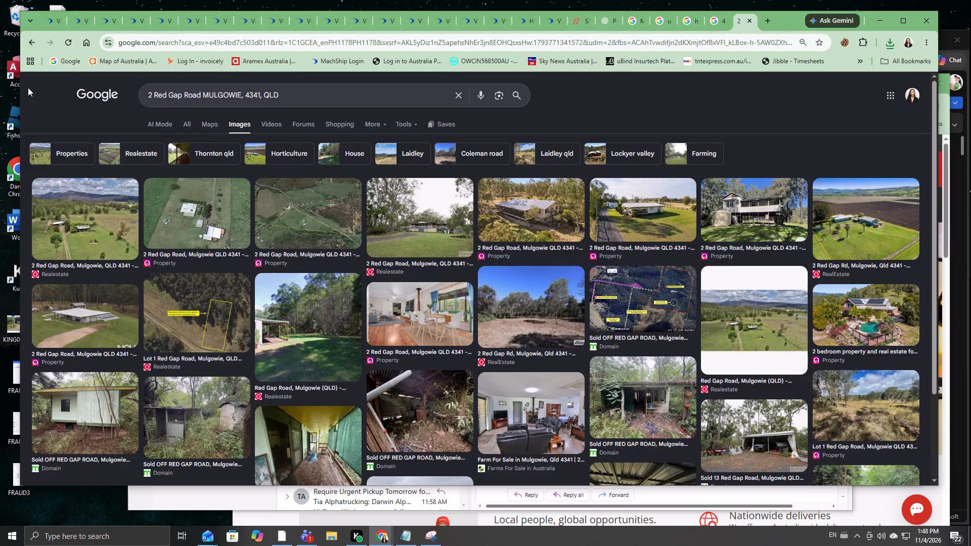
click(50, 23)
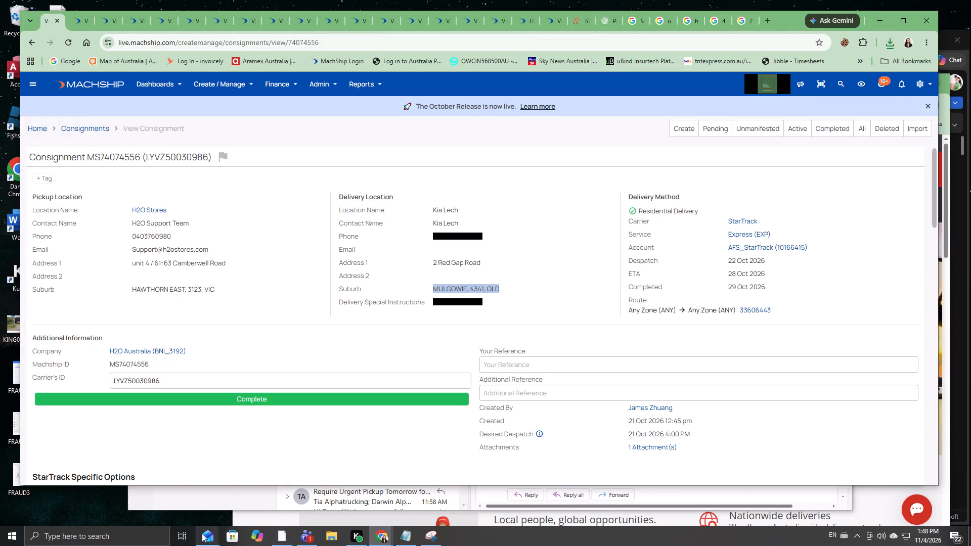
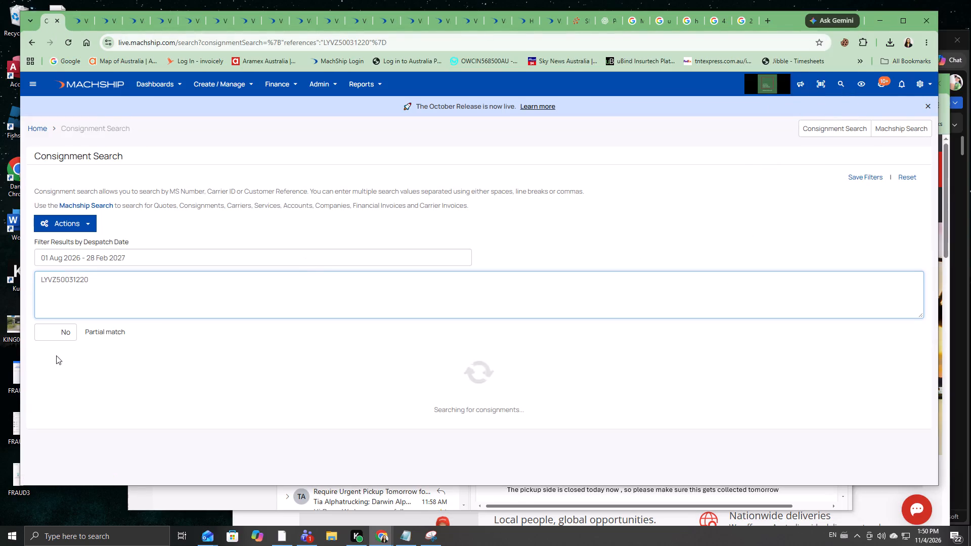
click(54, 365)
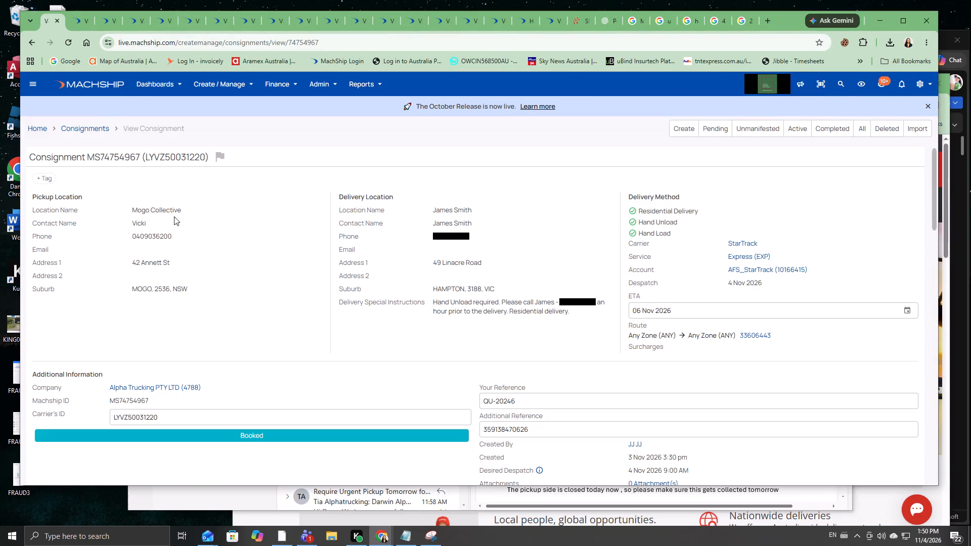
scroll(297, 286, down, 20)
scroll(297, 286, down, 10)
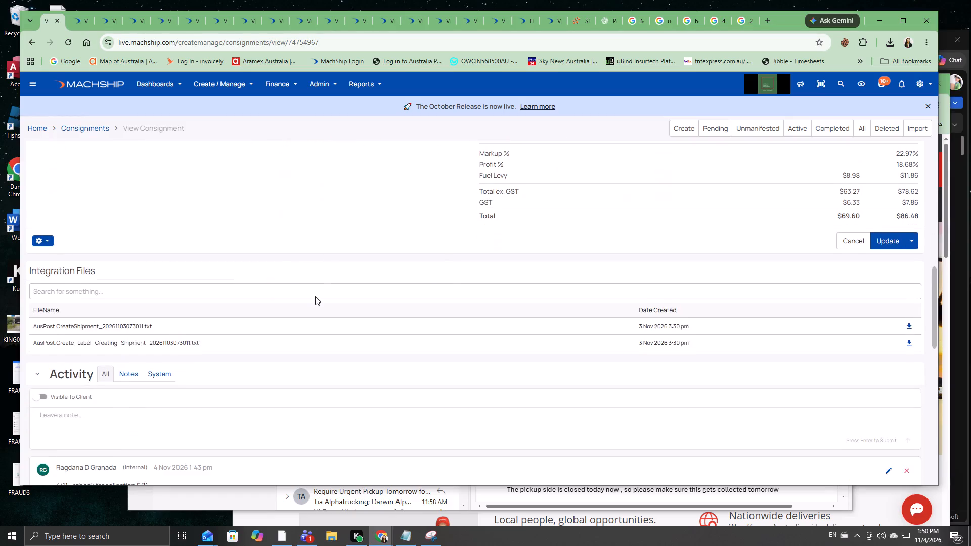
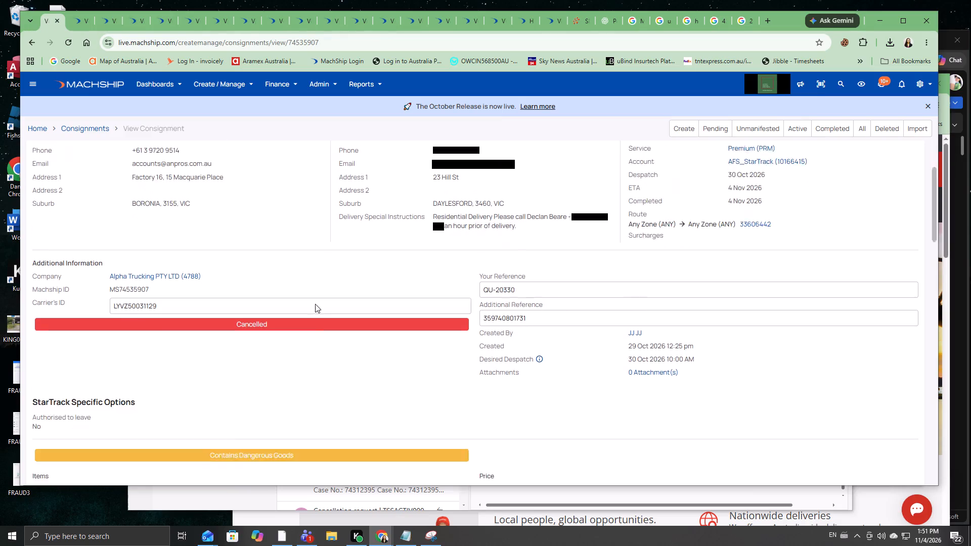
scroll(315, 304, down, 20)
scroll(315, 304, down, 13)
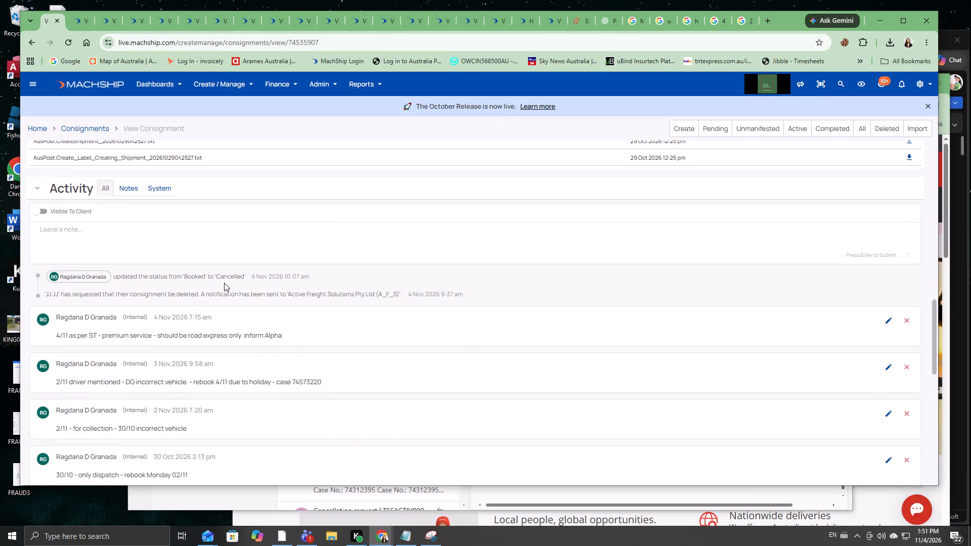
drag(292, 335, 108, 338)
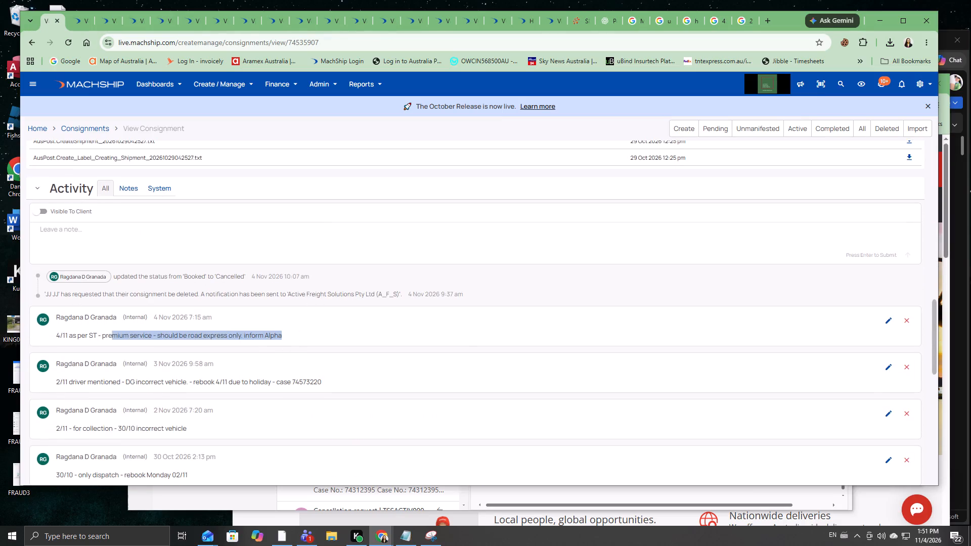
drag(108, 338, 57, 334)
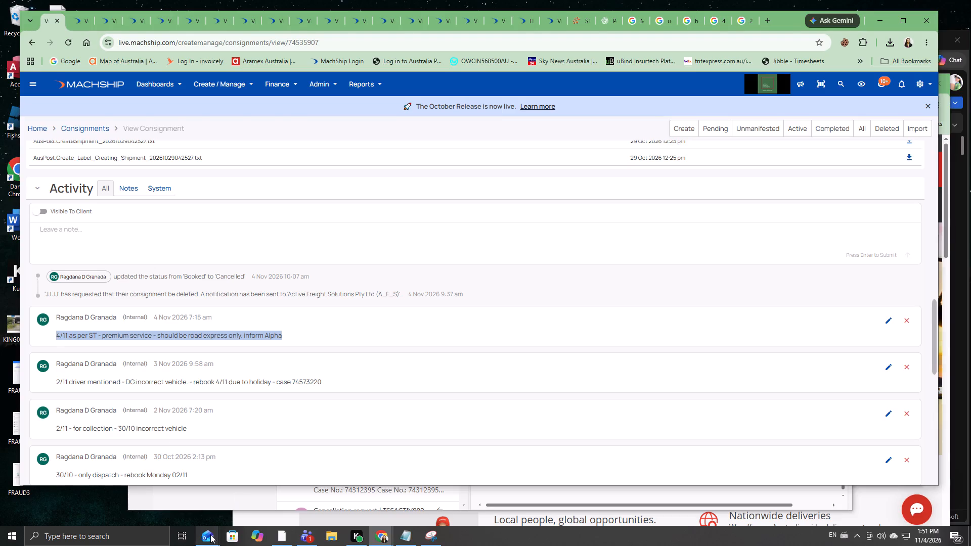
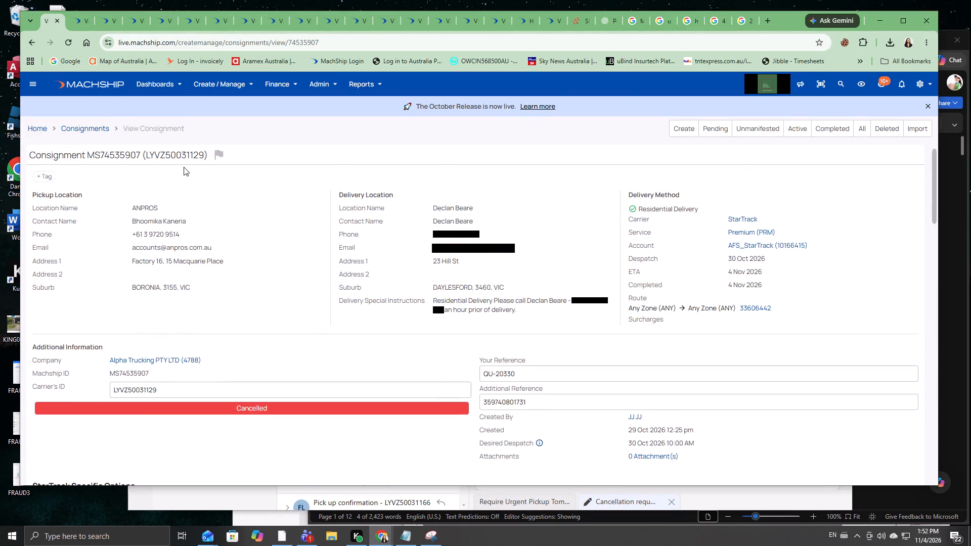
double_click(184, 162)
key(ctrl+c)
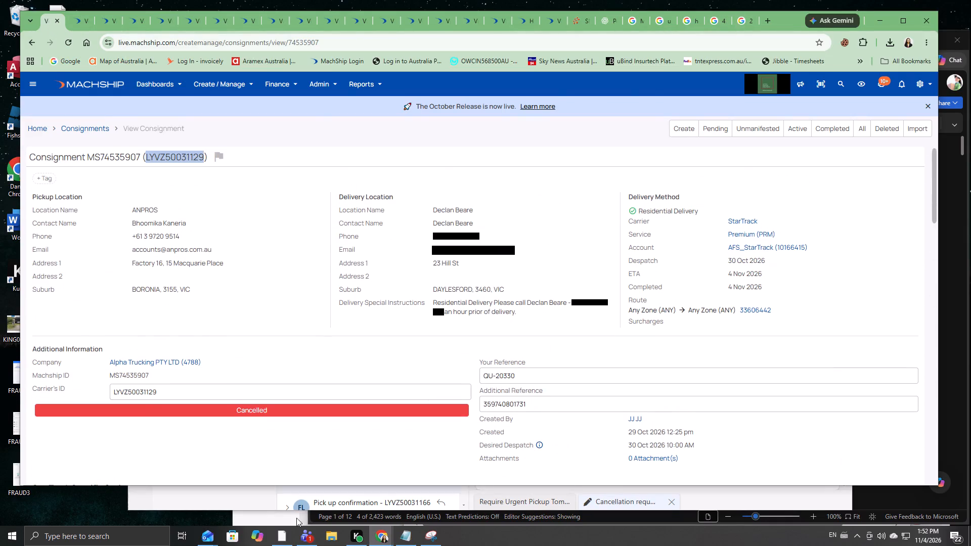
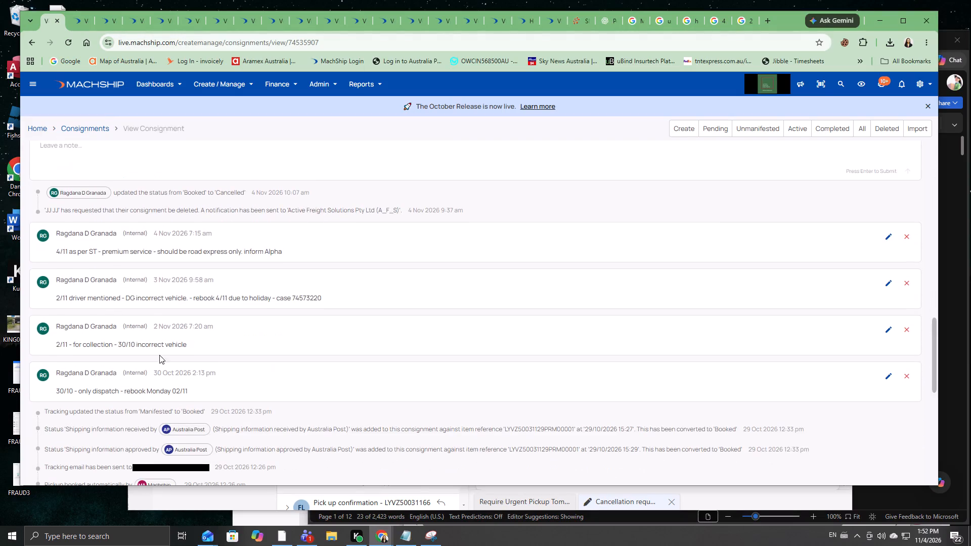
scroll(193, 420, down, 7)
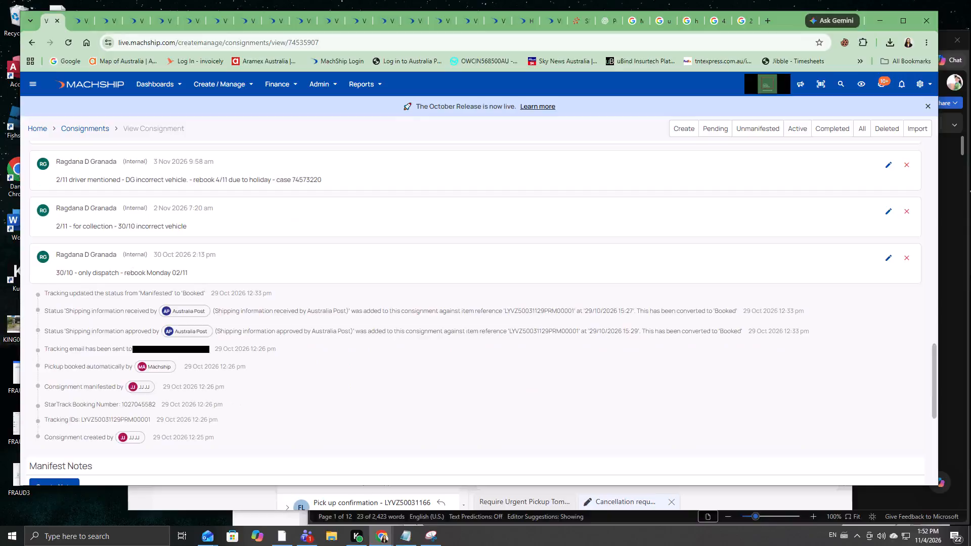
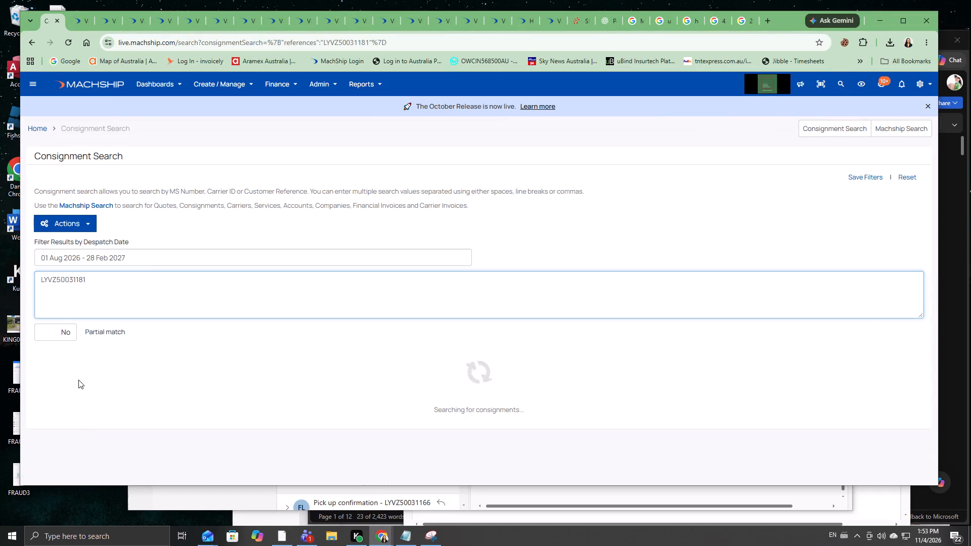
click(63, 370)
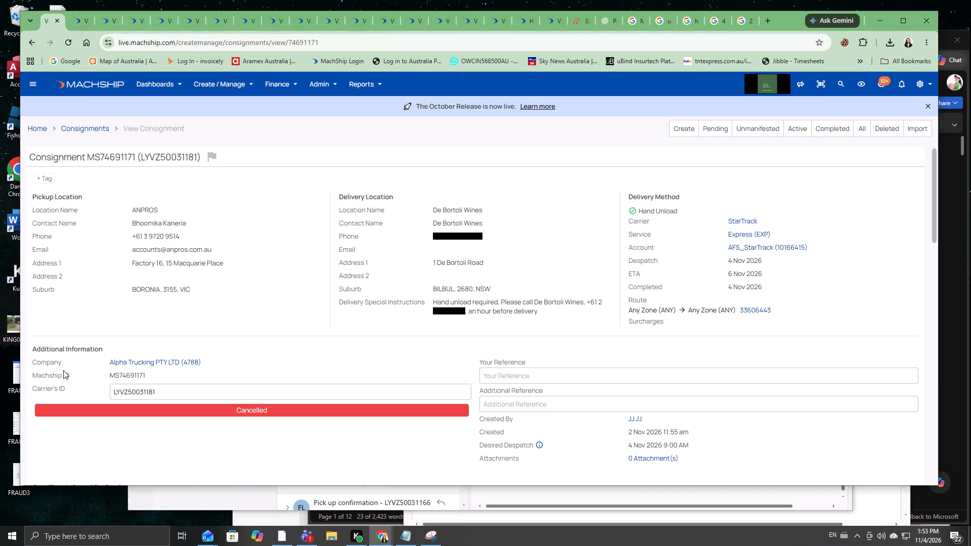
scroll(380, 334, down, 20)
scroll(380, 334, down, 10)
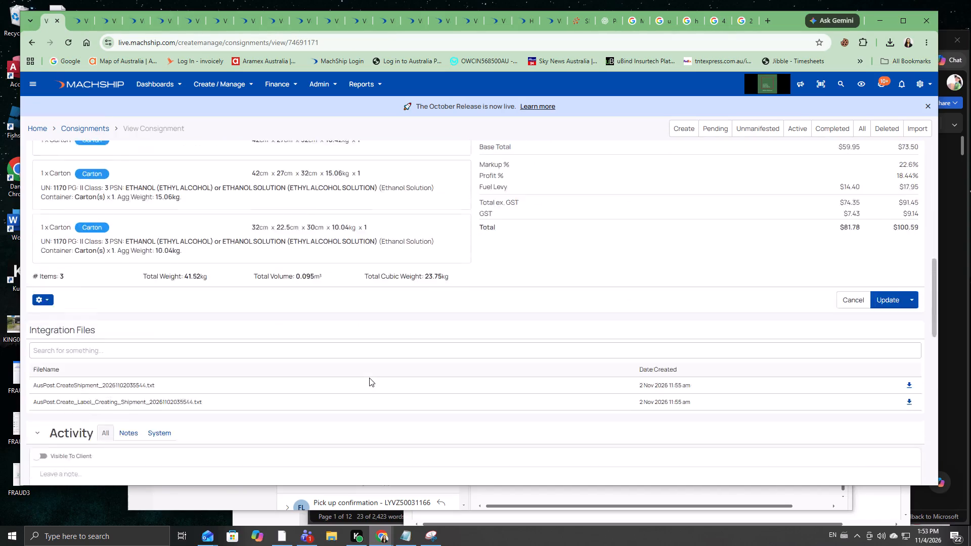
scroll(369, 378, down, 4)
scroll(369, 378, up, 1)
scroll(369, 378, down, 3)
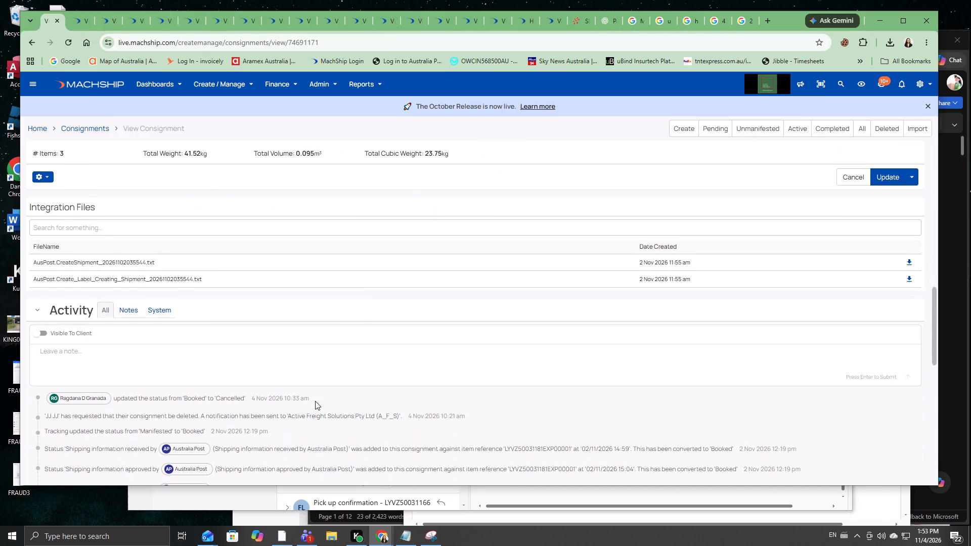
scroll(266, 293, up, 8)
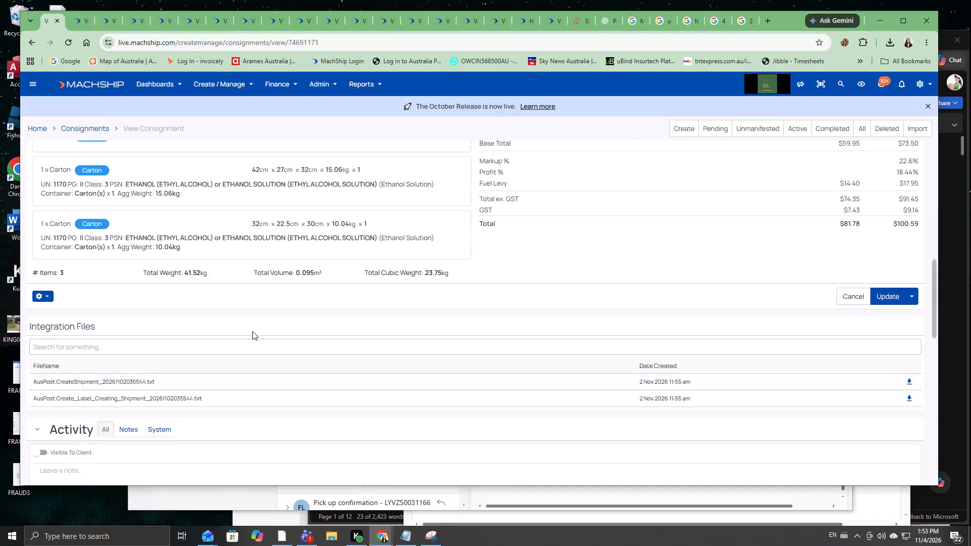
scroll(252, 331, up, 20)
scroll(252, 331, up, 18)
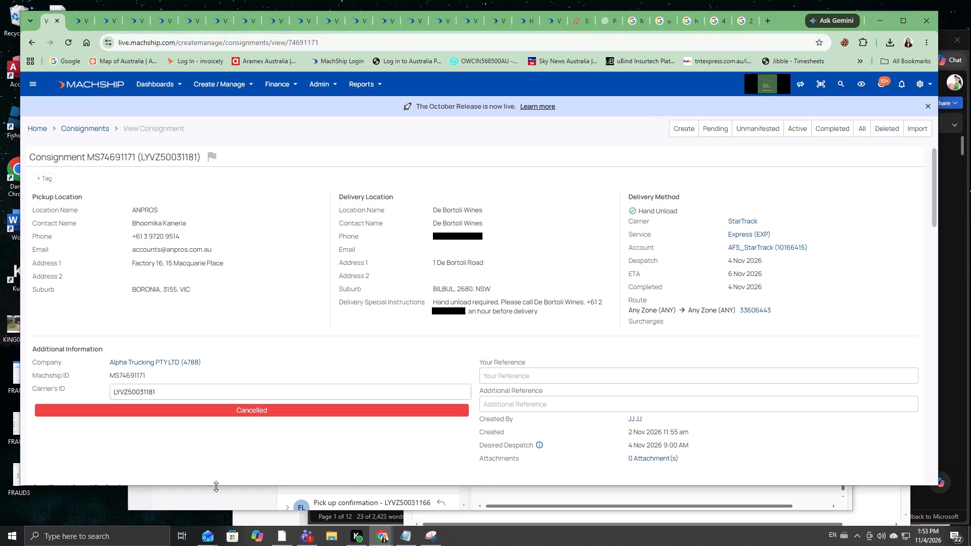
Switch to the email app.
click(212, 536)
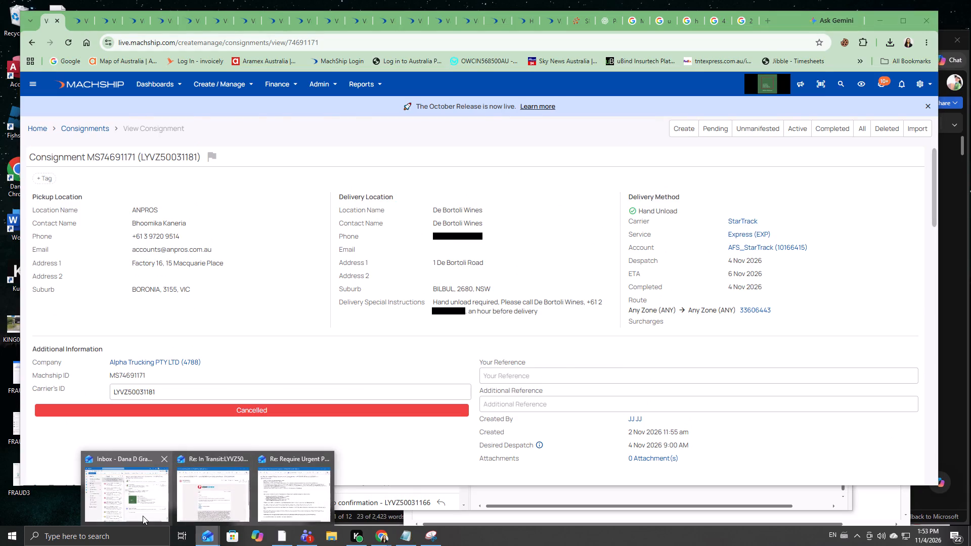
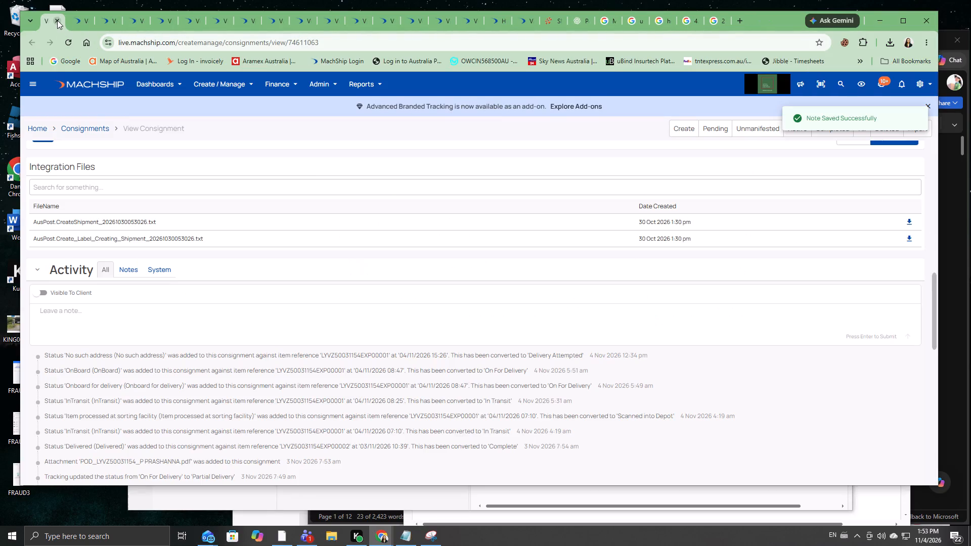
scroll(355, 298, up, 15)
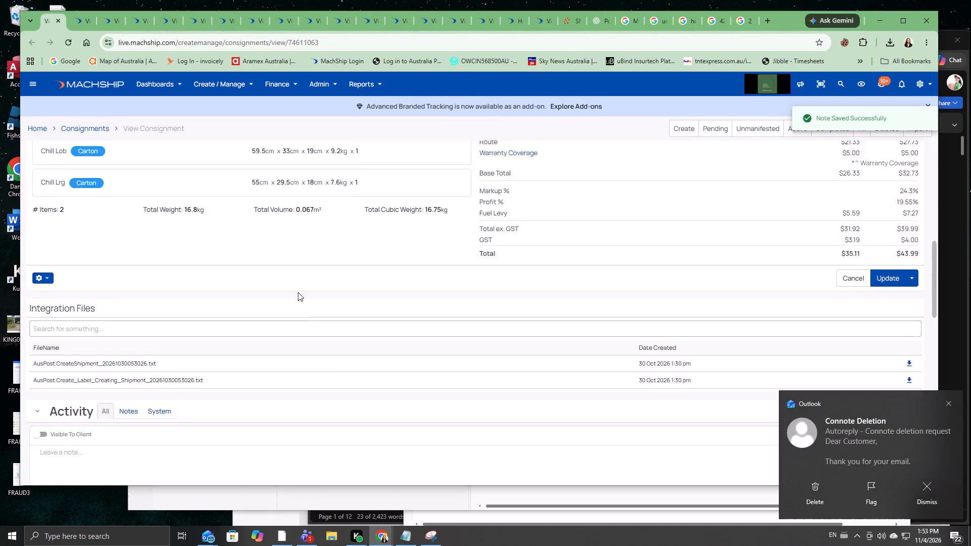
scroll(298, 292, up, 20)
scroll(298, 292, up, 15)
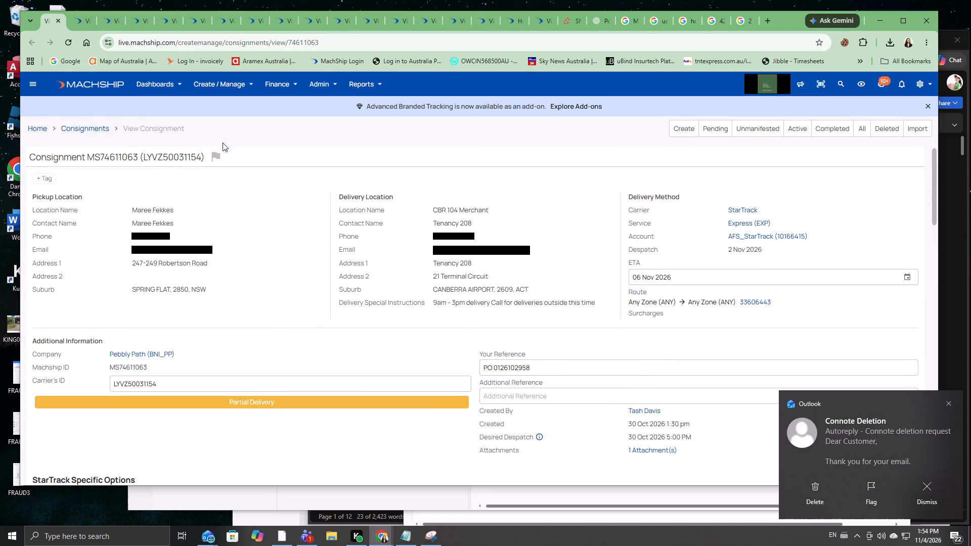
click(73, 46)
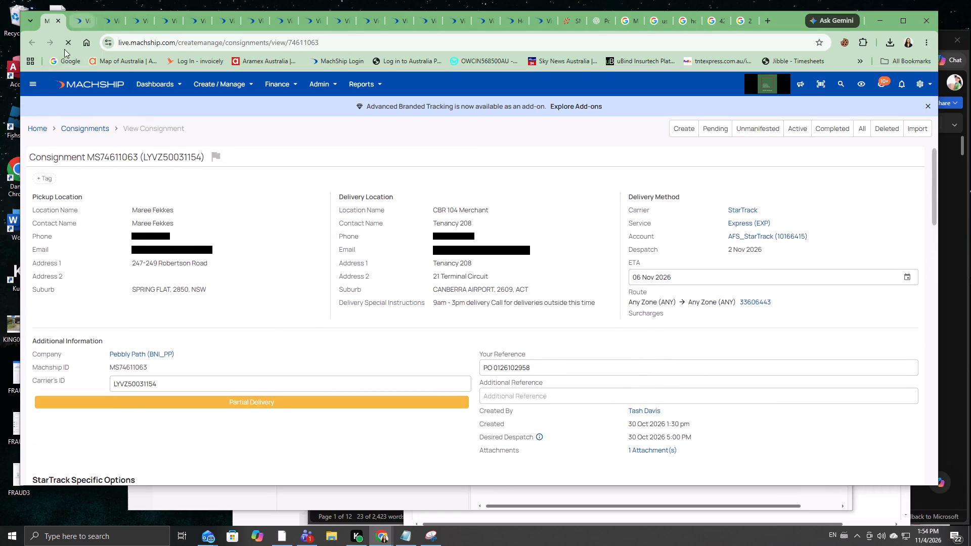
Leave the consignment for the Machship home page and open the Consignment Status dashboard.
click(87, 85)
click(73, 86)
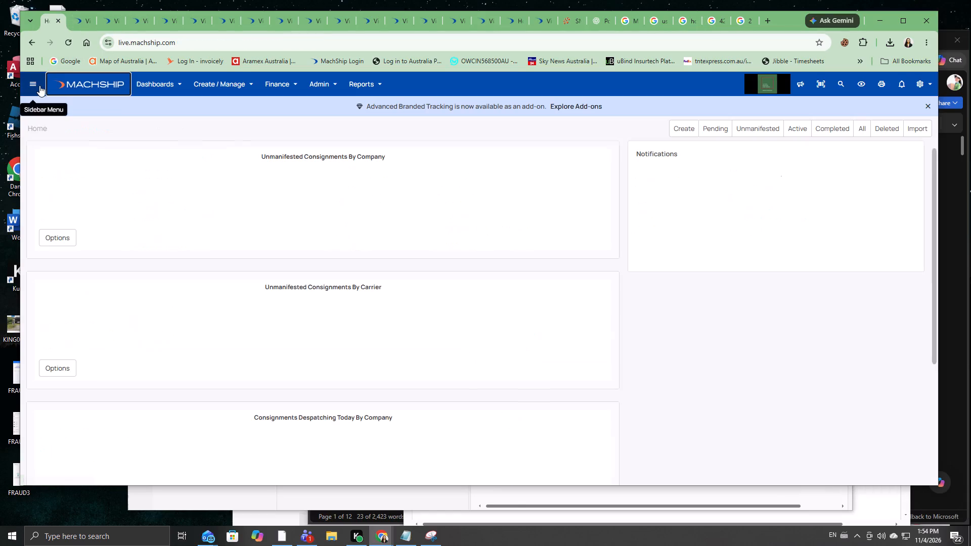
click(34, 85)
click(89, 219)
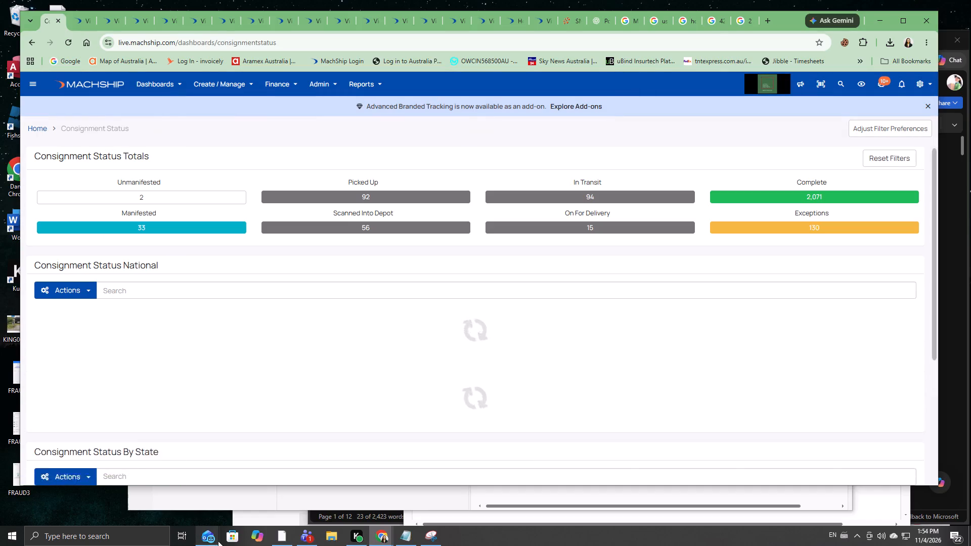
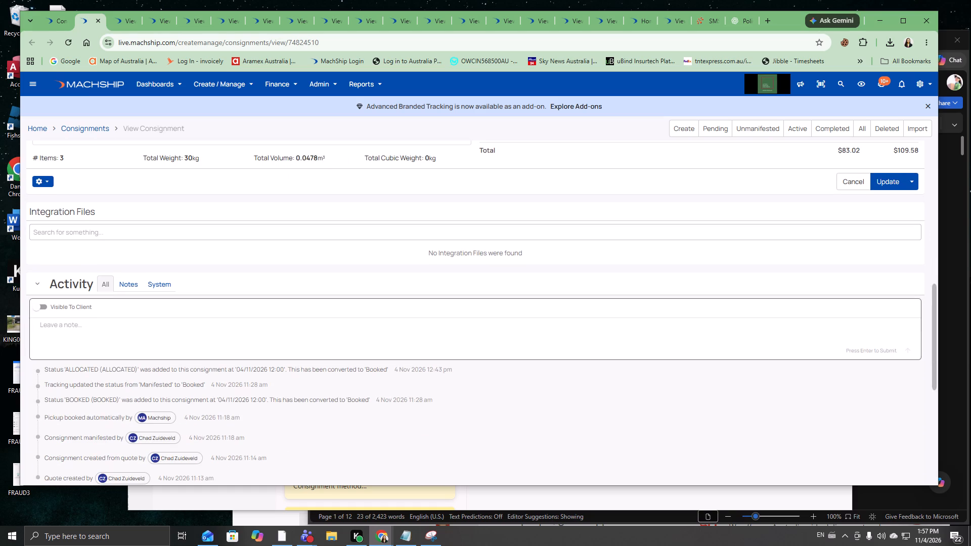
click(77, 334)
click(78, 334)
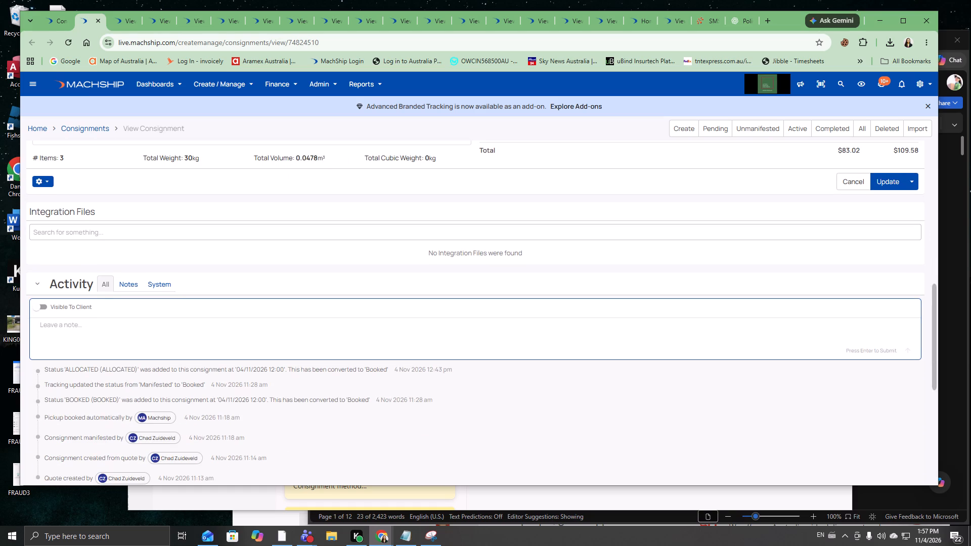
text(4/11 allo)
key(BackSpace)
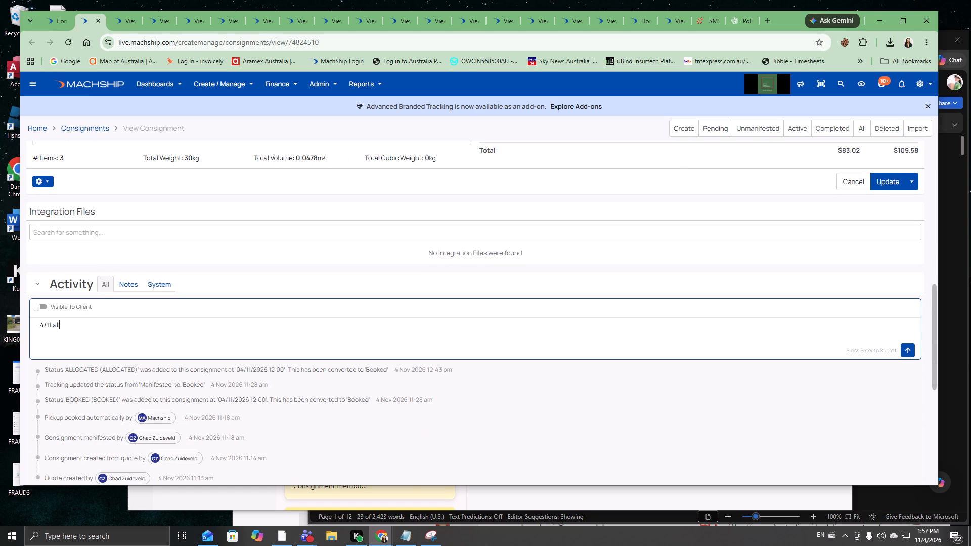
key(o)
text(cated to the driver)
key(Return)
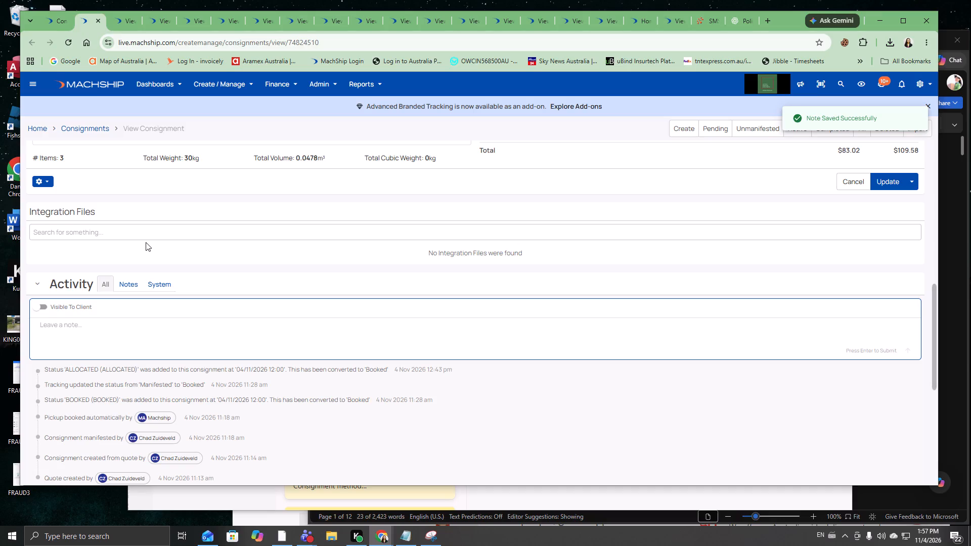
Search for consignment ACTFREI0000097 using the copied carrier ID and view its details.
click(843, 83)
key(ctrl+v)
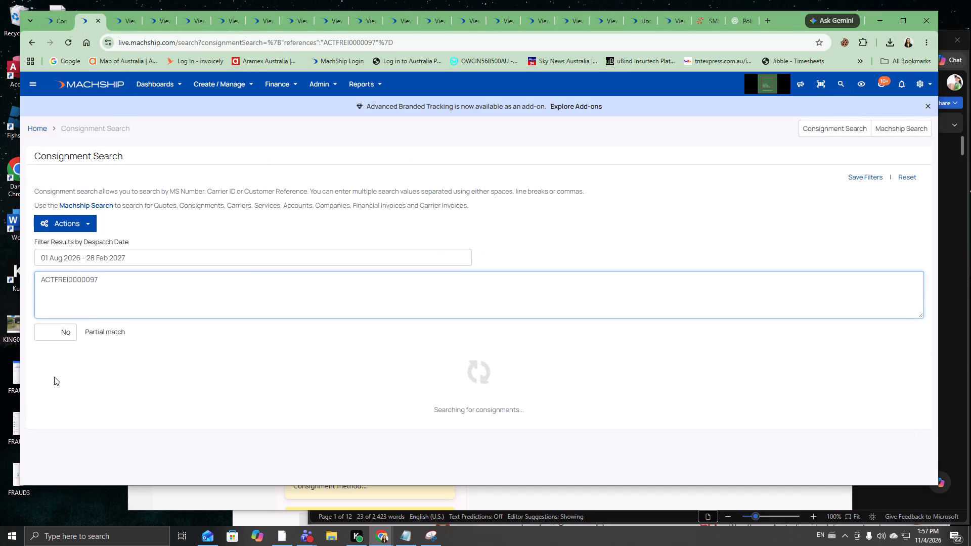
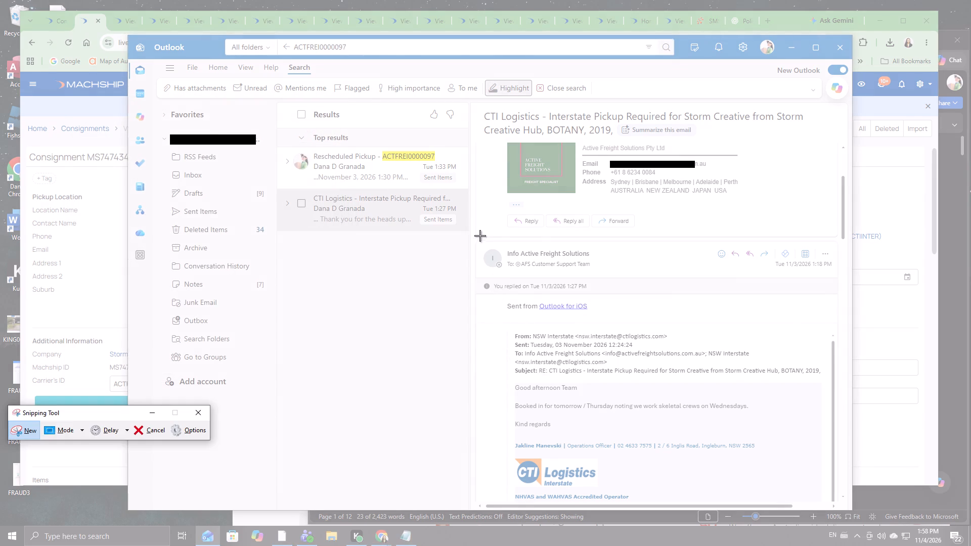
Capture a snip of the CTI Logistics email confirming the interstate pickup booking for tomorrow / Thursday, including its sender header and signature.
drag(480, 236, 826, 511)
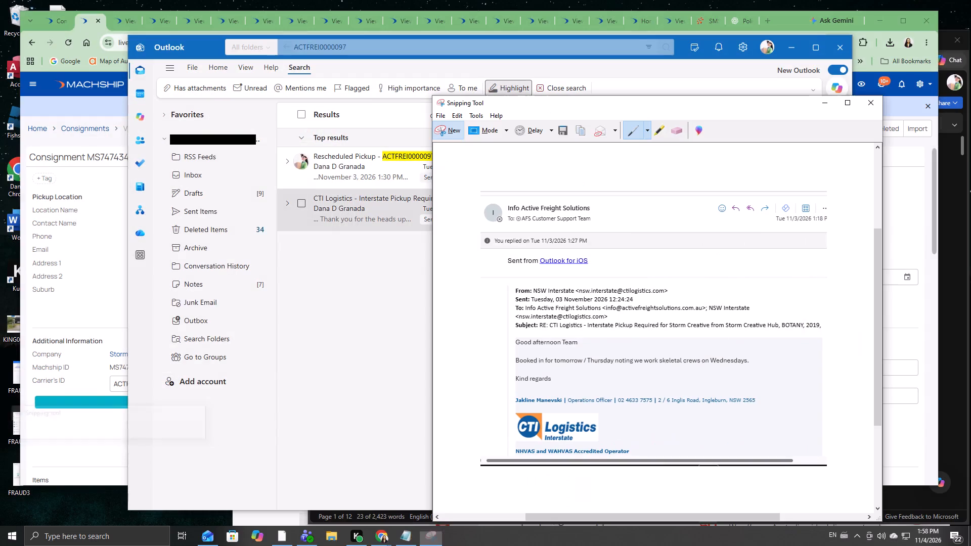
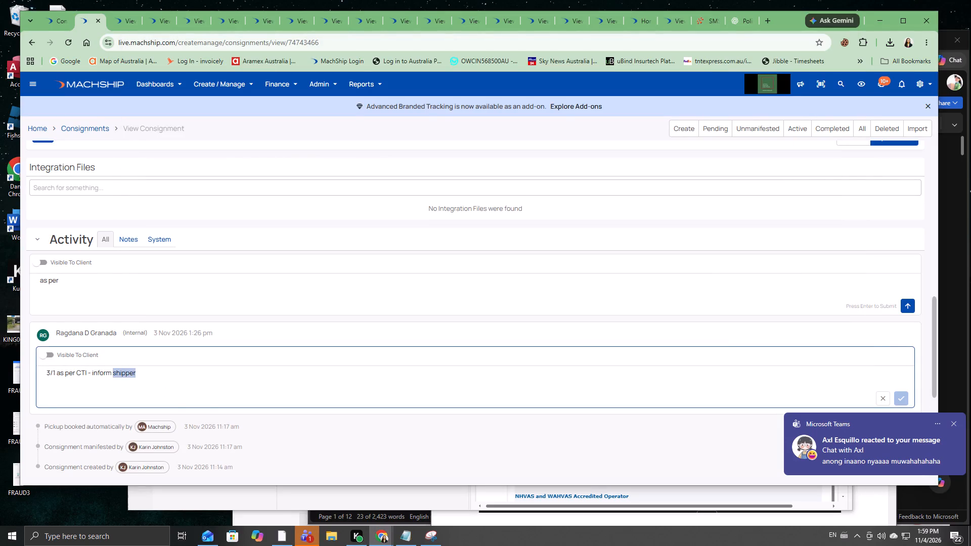
Insert the copied reply "Booked in for tomorrow / Thursday noting we work skeletal crews on Wednesdays" after "as per CTI" in the existing activity note.
click(86, 377)
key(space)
key(ctrl+v)
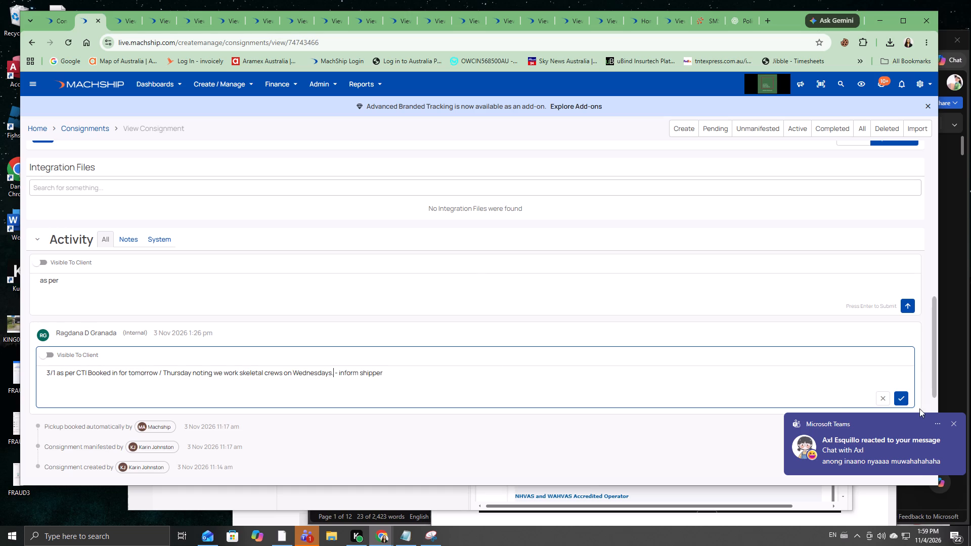
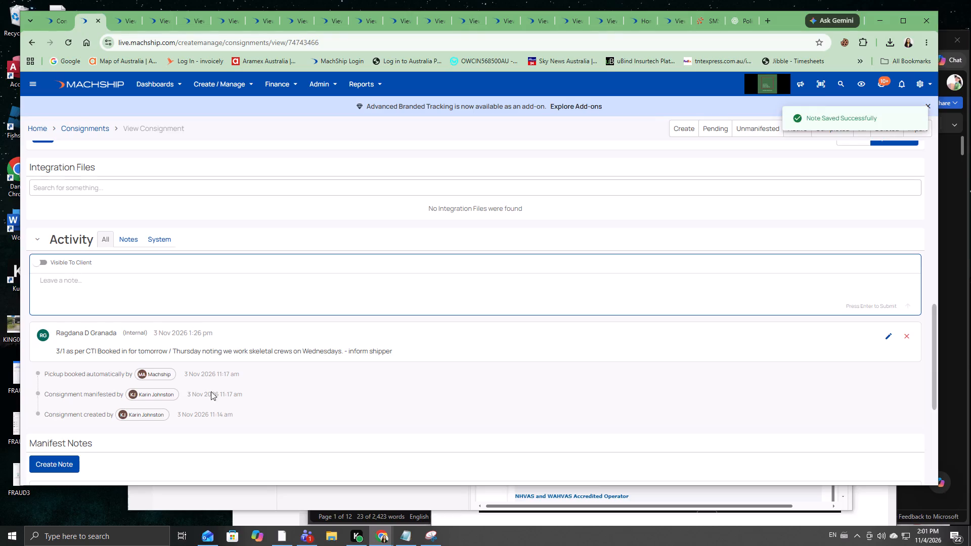
click(63, 50)
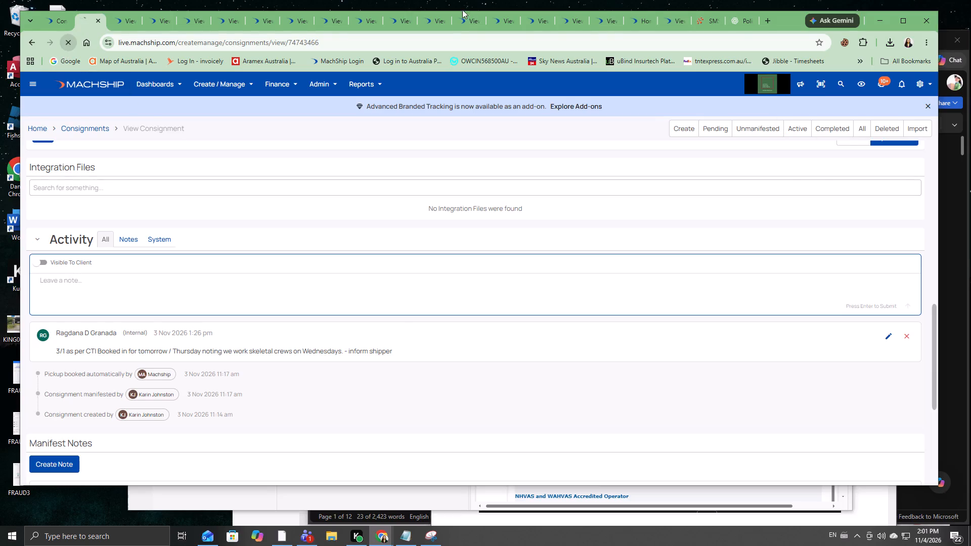
Check the received messages in SMSbroadcast, and return to the Consignment Status dashboard's Active Consignments list.
click(702, 21)
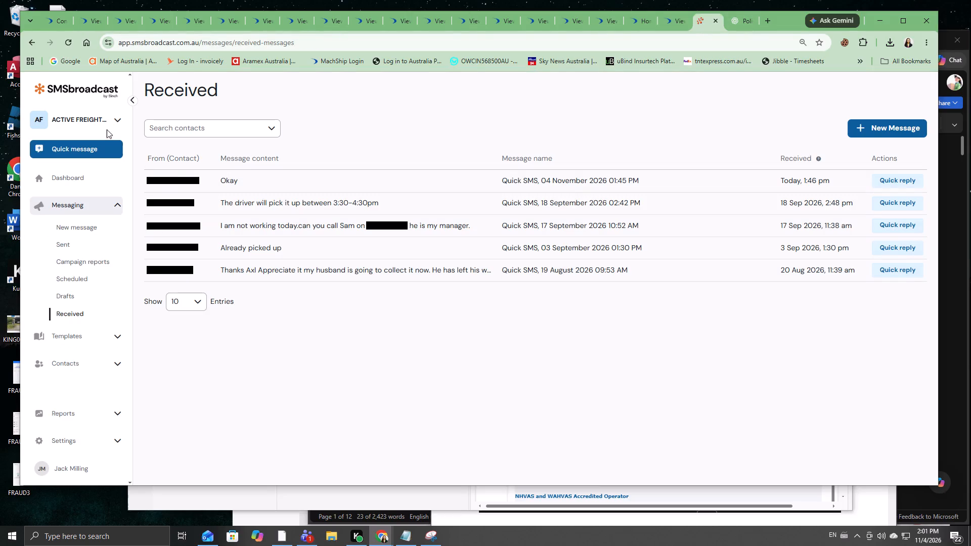
click(55, 22)
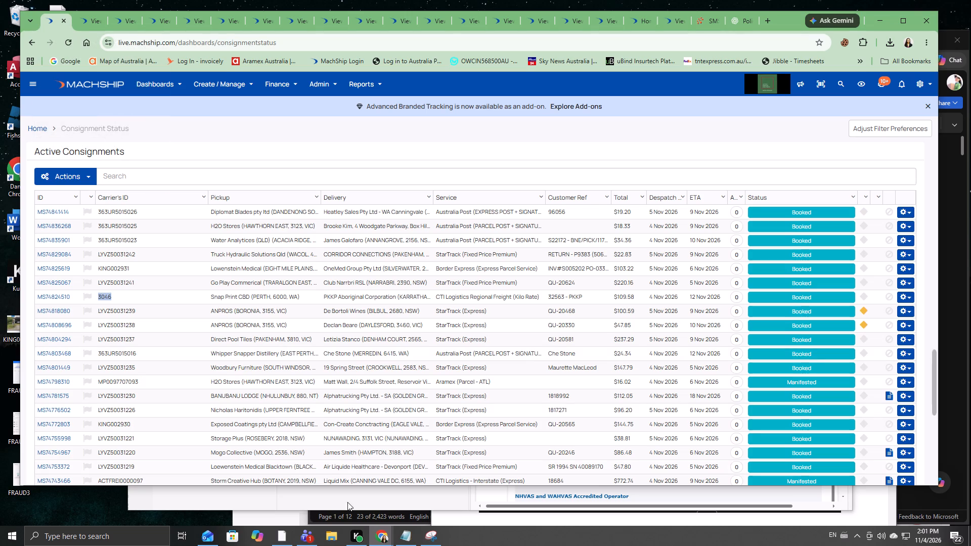